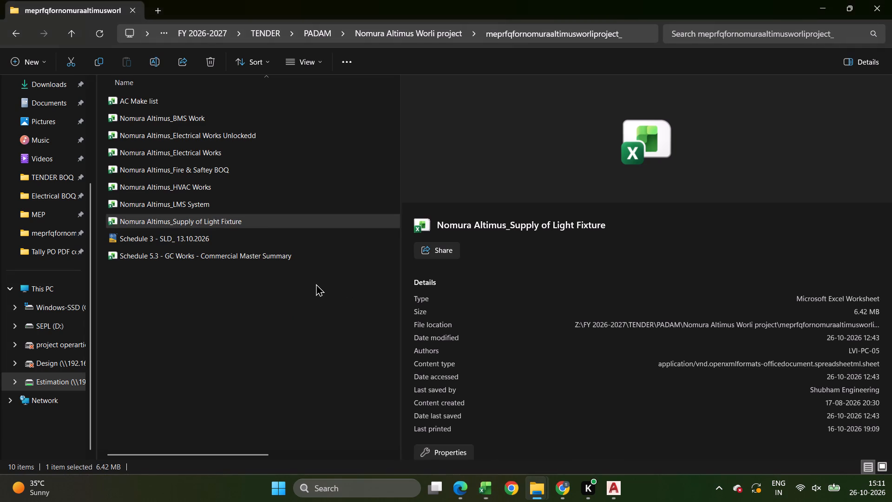
# Open the Nomura Altimus_Supply of Light Fixture workbook and enable it for editing.
pyautogui.doubleClick(236, 227)
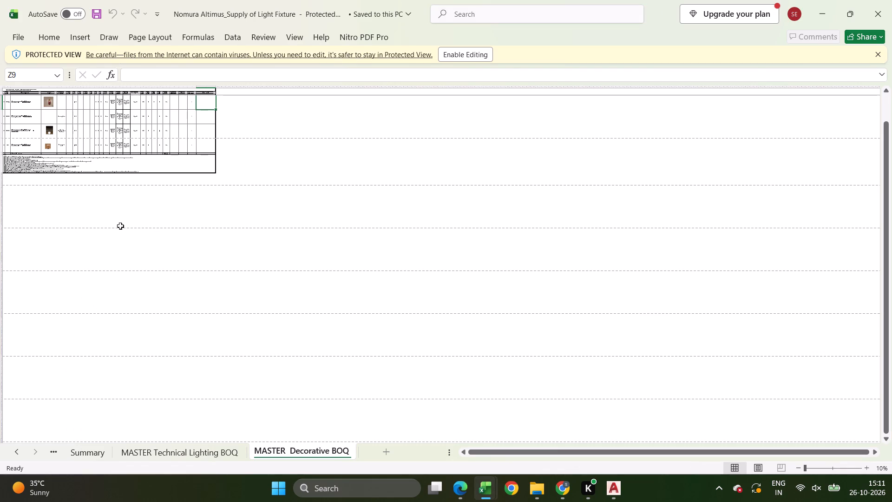
pyautogui.scroll(1, 120, 225)
pyautogui.keyDown('ctrl'); pyautogui.scroll(4, 143, 202); pyautogui.keyUp('ctrl')
pyautogui.click(465, 60)
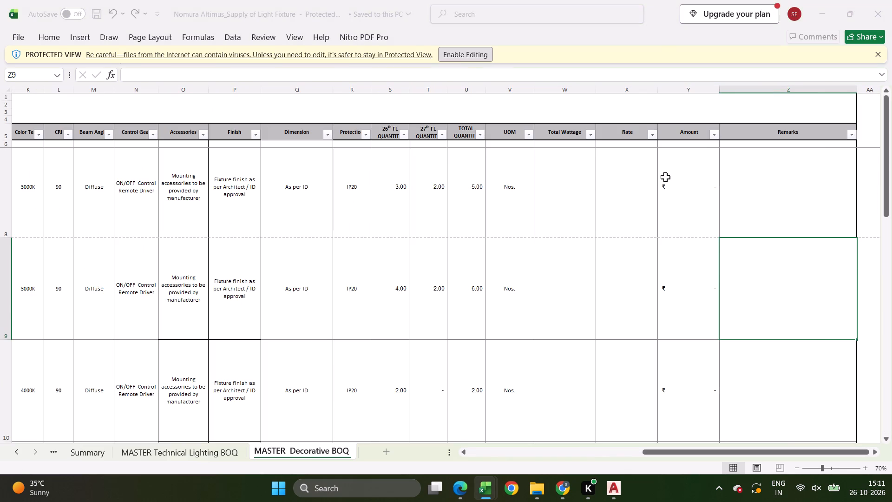
pyautogui.click(634, 185)
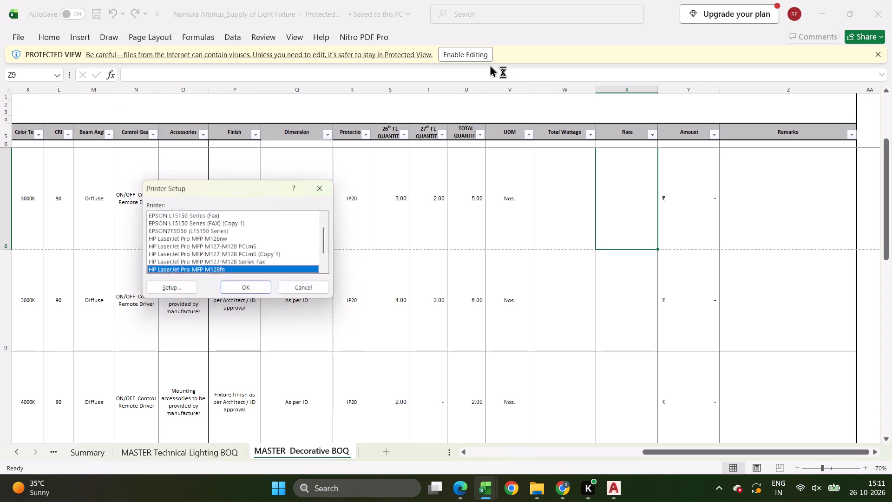
pyautogui.click(323, 183)
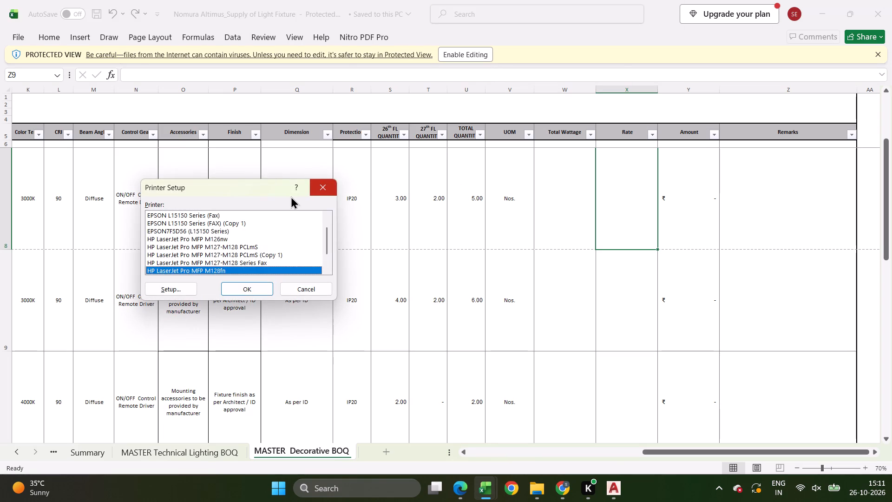
pyautogui.press('Escape')
pyautogui.press('Escape')
pyautogui.press('Escape')
pyautogui.press('Escape')
pyautogui.press('Escape')
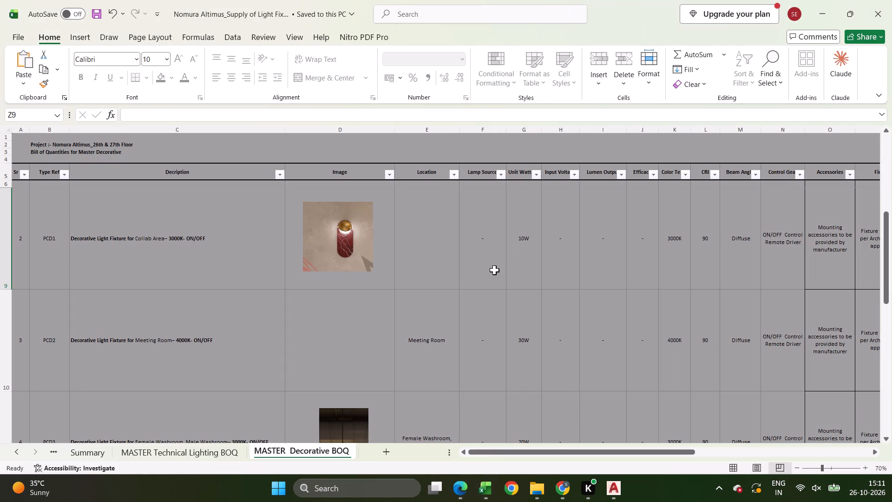
# Switch the MASTER Decorative BOQ sheet to Normal view.
pyautogui.press('Right')
pyautogui.scroll(1, 492, 271)
pyautogui.click(735, 467)
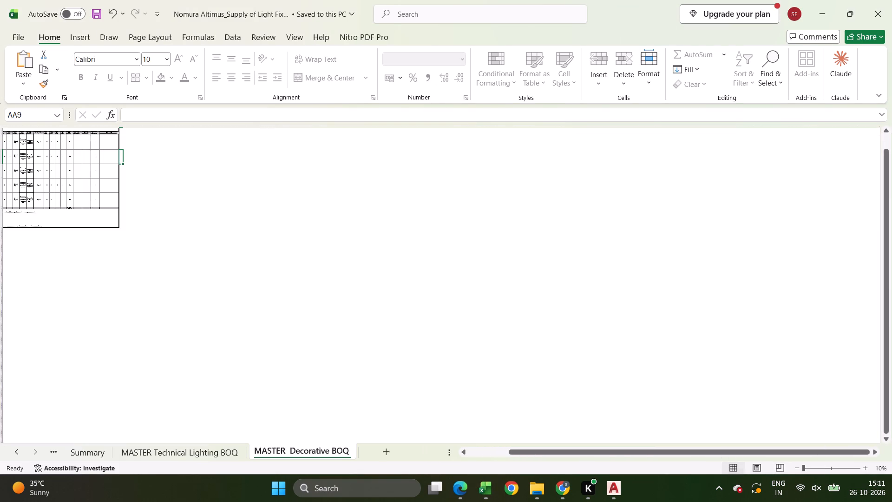
pyautogui.keyDown('ctrl'); pyautogui.scroll(4, 43, 182); pyautogui.keyUp('ctrl')
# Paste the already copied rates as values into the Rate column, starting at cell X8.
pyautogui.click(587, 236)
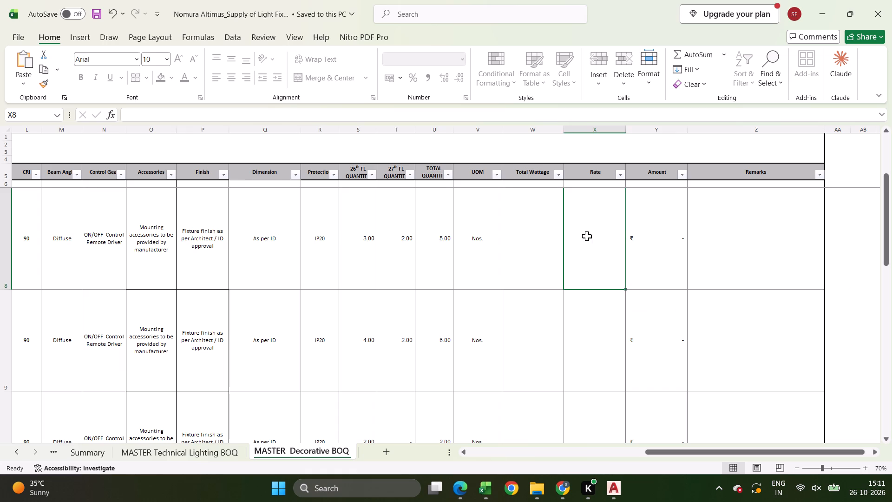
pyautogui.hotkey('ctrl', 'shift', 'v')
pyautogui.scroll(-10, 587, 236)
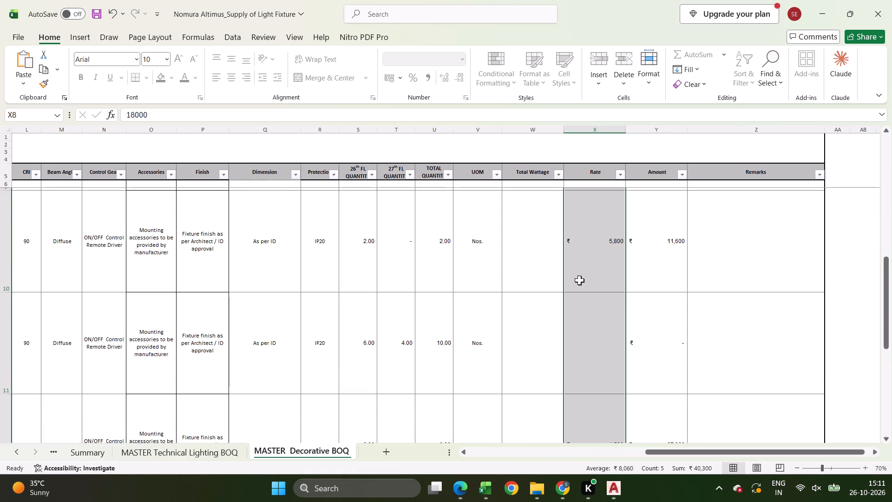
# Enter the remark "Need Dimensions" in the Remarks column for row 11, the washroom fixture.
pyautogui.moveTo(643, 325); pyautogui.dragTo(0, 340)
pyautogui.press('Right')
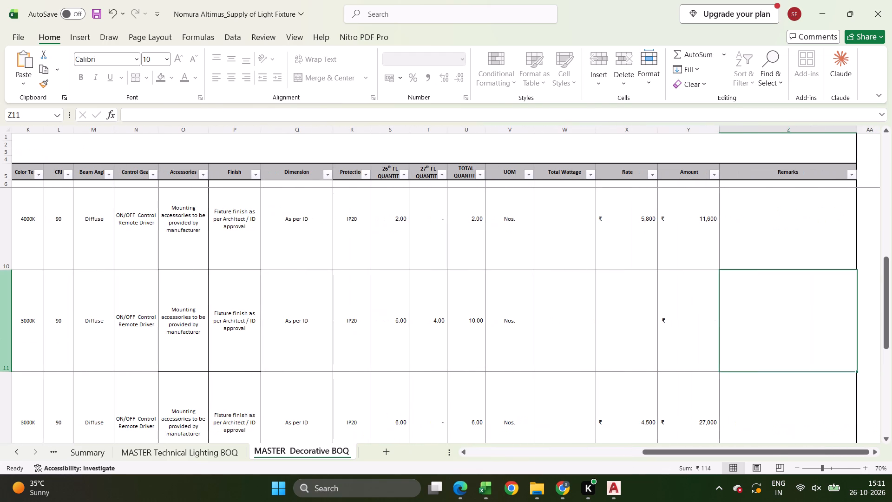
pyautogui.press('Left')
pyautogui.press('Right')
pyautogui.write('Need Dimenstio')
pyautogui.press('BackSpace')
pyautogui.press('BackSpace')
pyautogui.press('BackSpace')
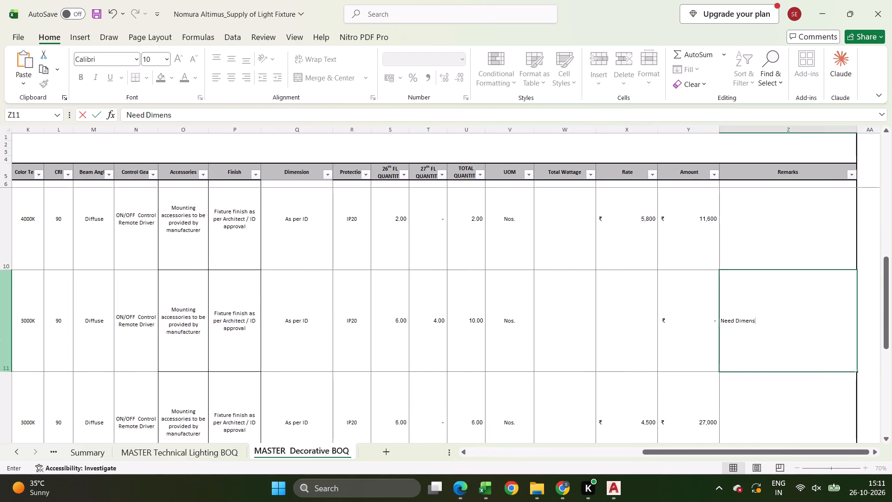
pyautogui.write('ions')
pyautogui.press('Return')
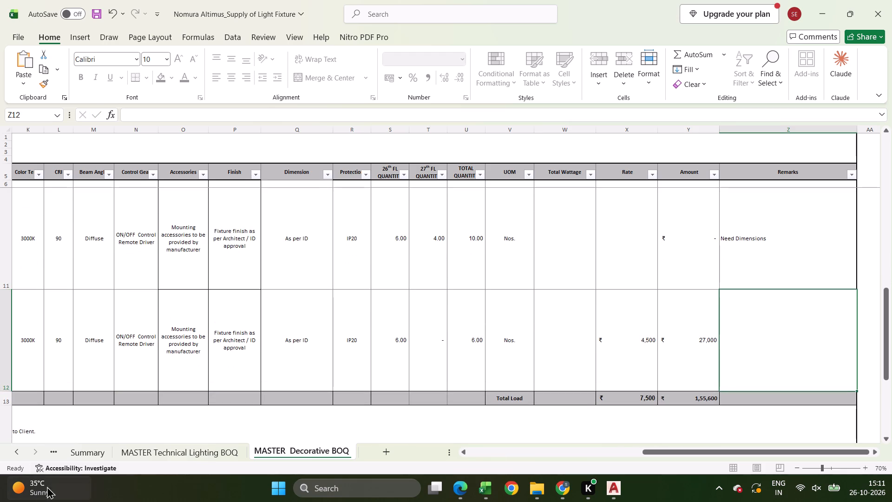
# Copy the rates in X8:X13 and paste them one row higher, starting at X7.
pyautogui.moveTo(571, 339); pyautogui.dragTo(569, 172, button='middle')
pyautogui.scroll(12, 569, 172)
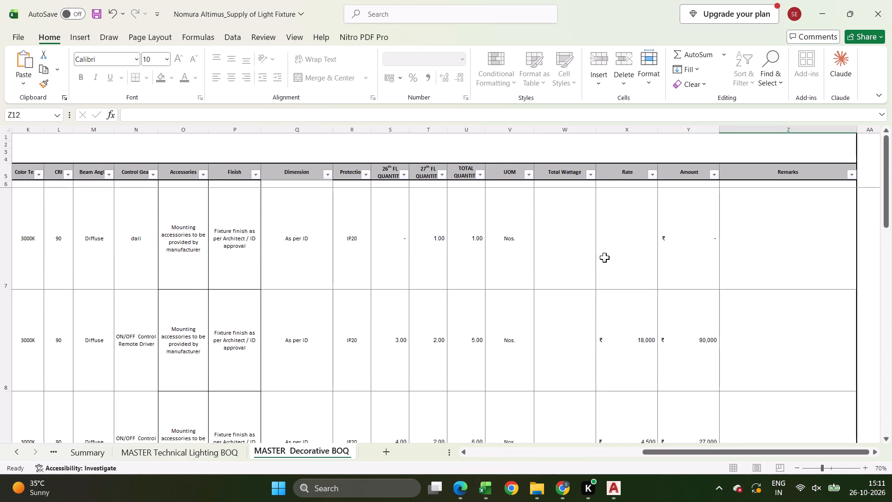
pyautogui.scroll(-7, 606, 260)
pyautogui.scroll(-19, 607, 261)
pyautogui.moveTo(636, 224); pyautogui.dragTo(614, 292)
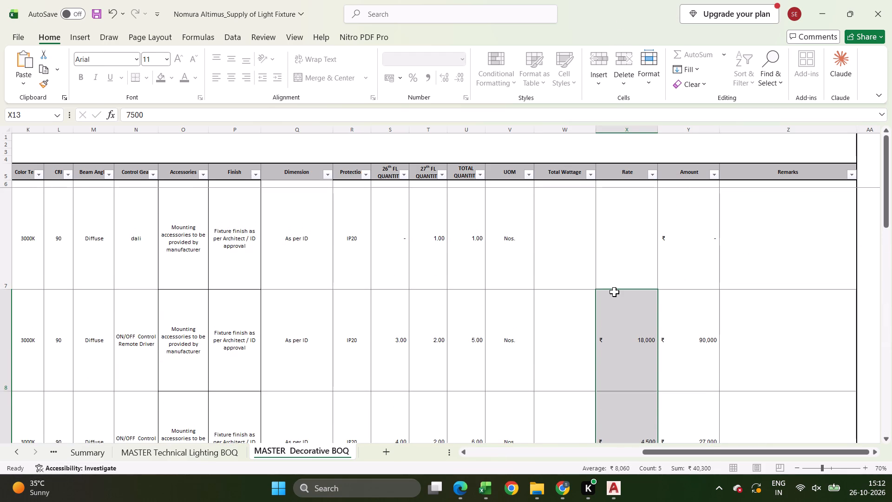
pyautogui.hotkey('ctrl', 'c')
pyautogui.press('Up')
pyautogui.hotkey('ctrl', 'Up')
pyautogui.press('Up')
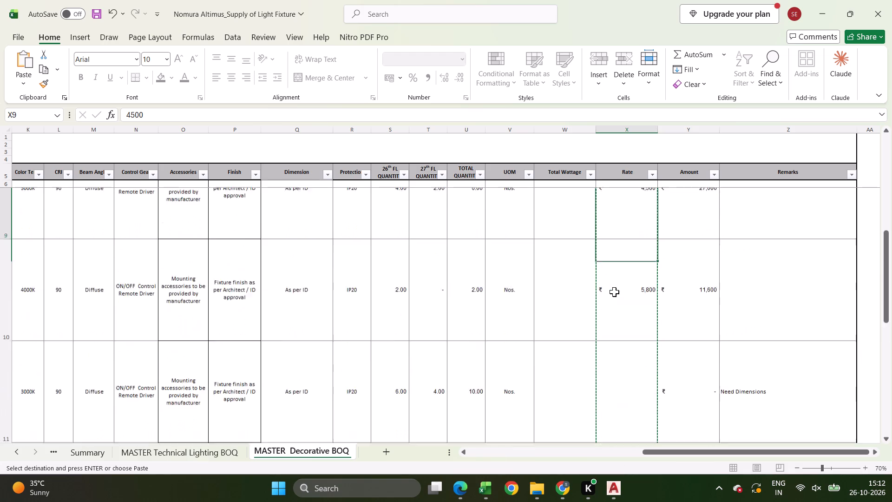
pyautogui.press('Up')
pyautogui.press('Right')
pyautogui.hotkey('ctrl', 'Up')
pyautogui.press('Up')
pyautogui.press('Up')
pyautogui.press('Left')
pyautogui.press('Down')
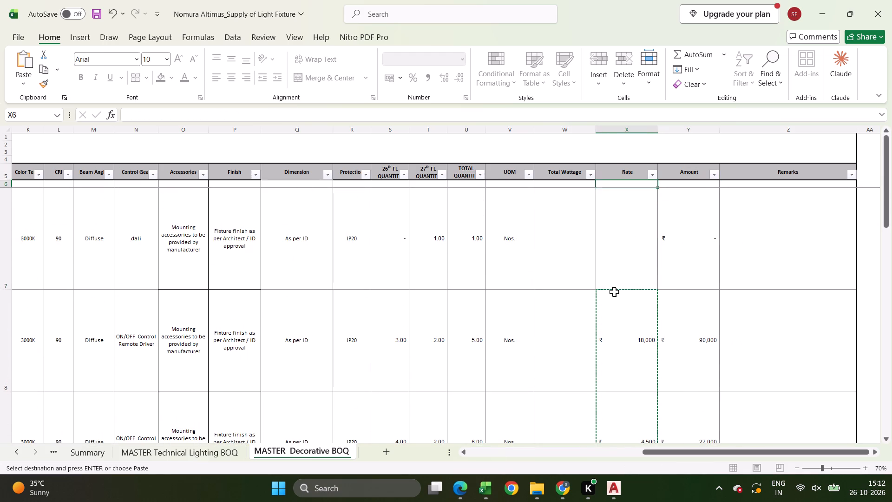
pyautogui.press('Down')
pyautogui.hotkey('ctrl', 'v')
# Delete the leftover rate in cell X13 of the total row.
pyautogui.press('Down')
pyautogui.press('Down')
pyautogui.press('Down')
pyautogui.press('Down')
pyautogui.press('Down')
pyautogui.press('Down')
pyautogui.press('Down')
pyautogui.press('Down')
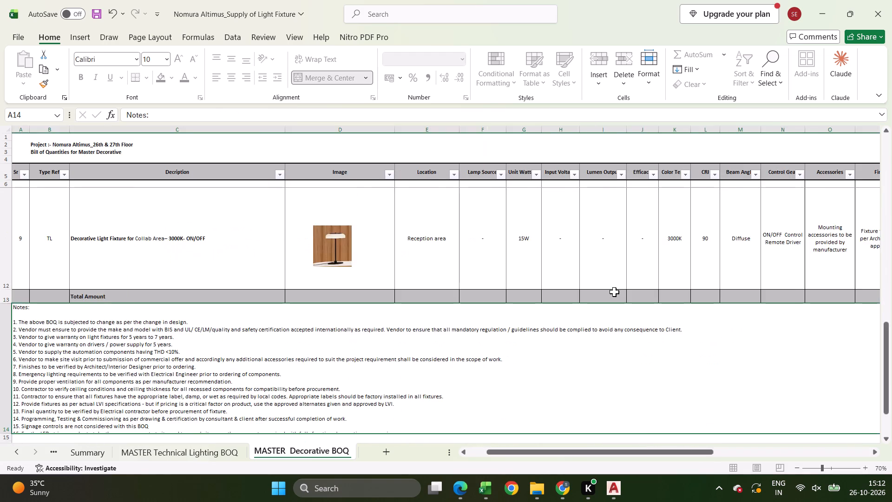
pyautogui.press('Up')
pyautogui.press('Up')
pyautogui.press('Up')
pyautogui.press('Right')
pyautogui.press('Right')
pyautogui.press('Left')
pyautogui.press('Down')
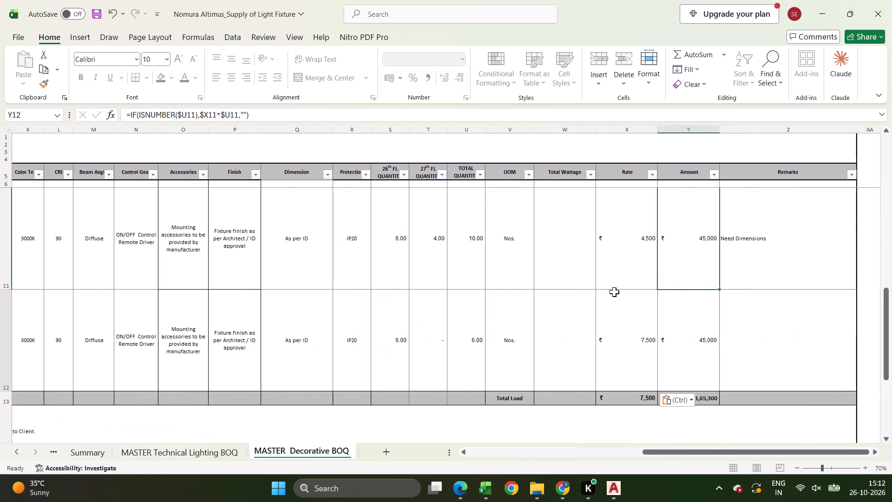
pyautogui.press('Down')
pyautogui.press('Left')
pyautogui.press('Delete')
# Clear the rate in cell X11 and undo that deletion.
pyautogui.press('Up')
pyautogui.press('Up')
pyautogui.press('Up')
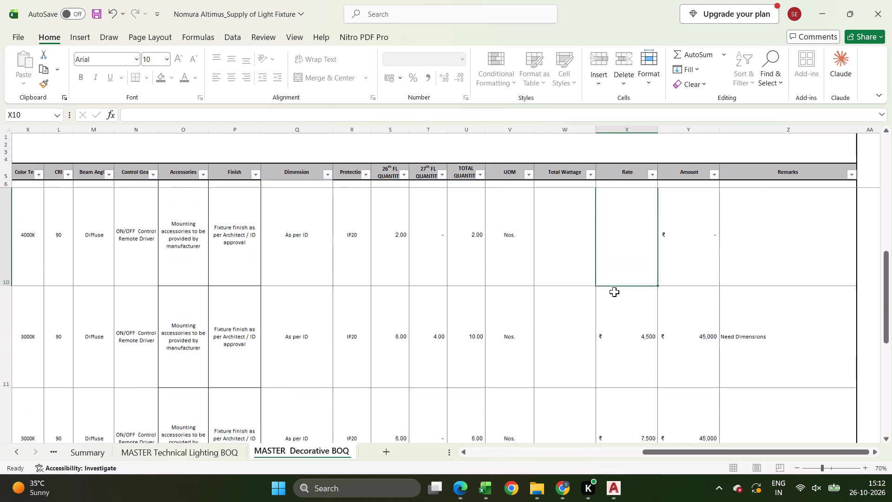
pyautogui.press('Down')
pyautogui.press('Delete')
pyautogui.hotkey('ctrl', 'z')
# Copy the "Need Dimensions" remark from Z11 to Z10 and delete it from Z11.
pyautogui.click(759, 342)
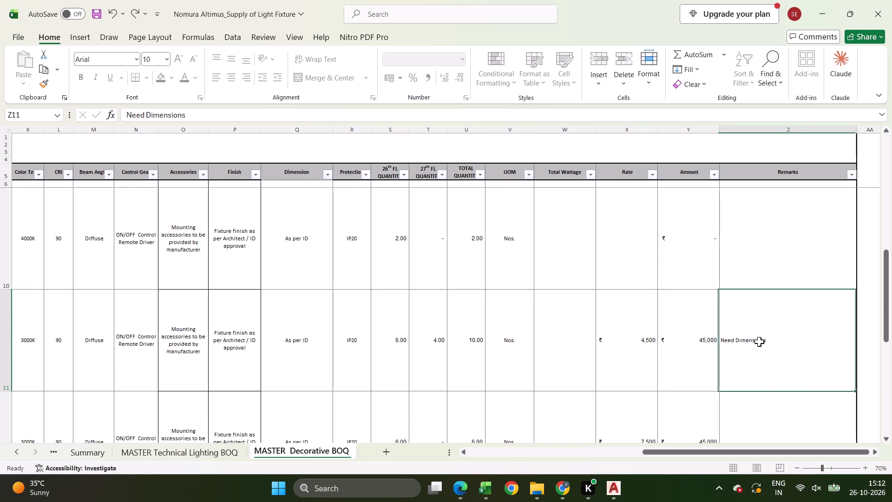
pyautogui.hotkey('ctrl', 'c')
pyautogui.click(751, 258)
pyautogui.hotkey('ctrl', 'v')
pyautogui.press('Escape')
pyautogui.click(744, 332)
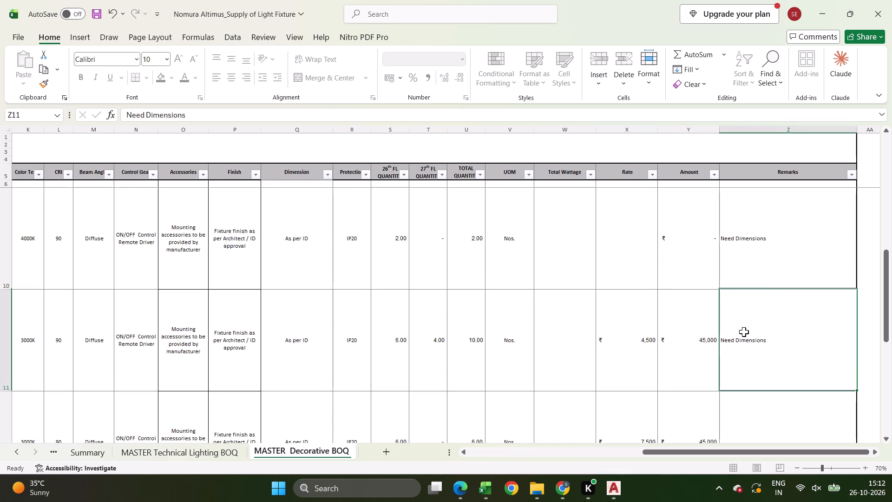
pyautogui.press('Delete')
# Replace the remark for the Meeting Room fixture in row 10 with "Need Images".
pyautogui.moveTo(763, 244); pyautogui.dragTo(254, 262, button='middle')
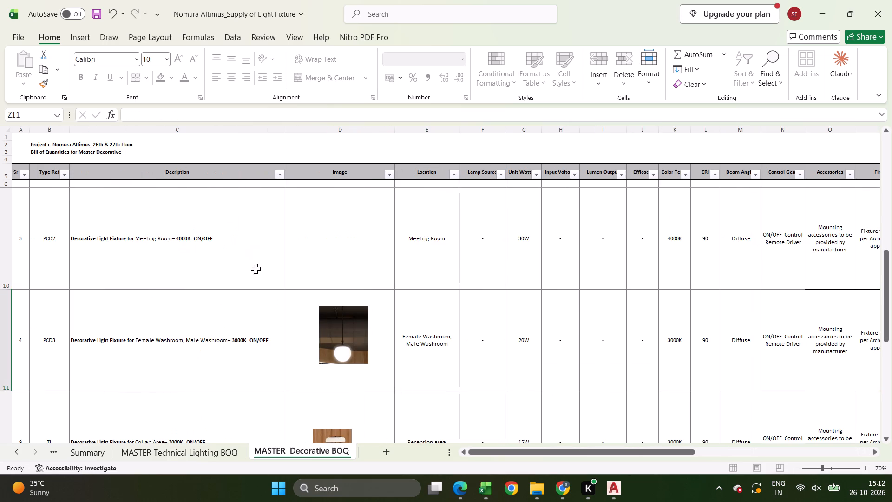
pyautogui.keyDown('ctrl'); pyautogui.scroll(-1, 256, 270); pyautogui.keyUp('ctrl')
pyautogui.scroll(1, 402, 285)
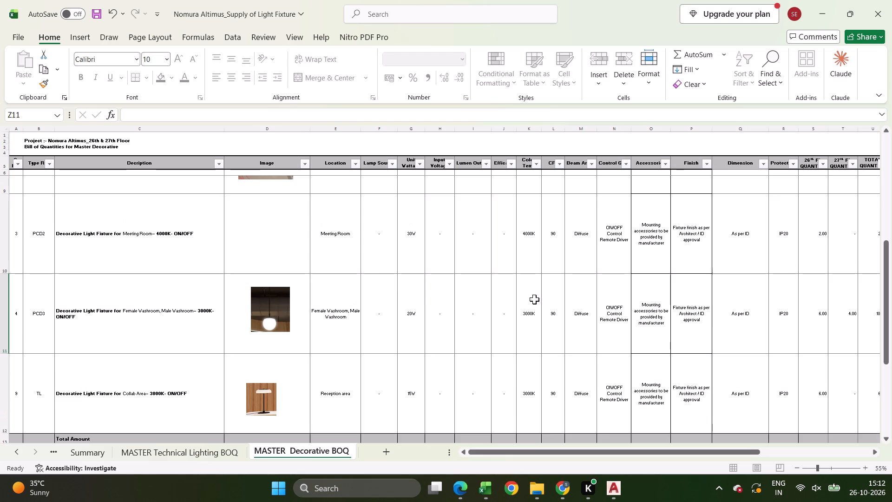
pyautogui.click(723, 249)
pyautogui.press('Right')
pyautogui.press('Right')
pyautogui.press('Right')
pyautogui.press('Right')
pyautogui.press('Right')
pyautogui.press('Right')
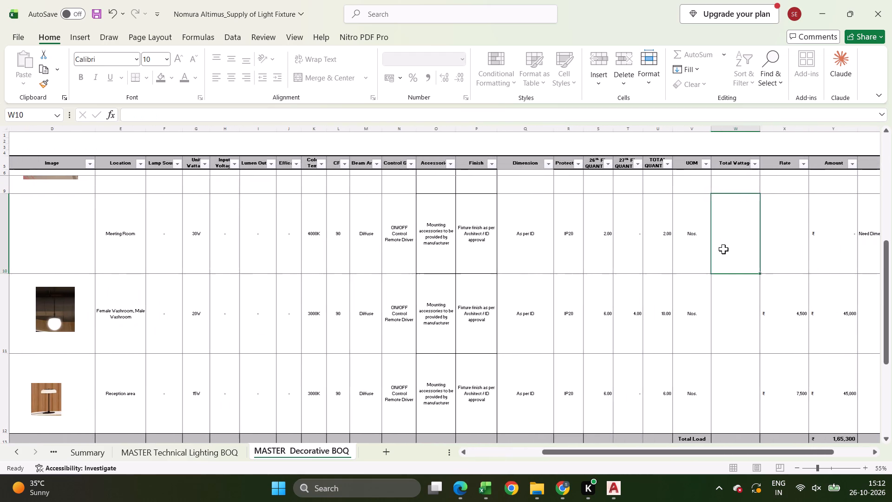
pyautogui.press('Right')
pyautogui.press('Right')
pyautogui.press('Right')
pyautogui.write('Need Images')
pyautogui.press('Return')
pyautogui.press('Return')
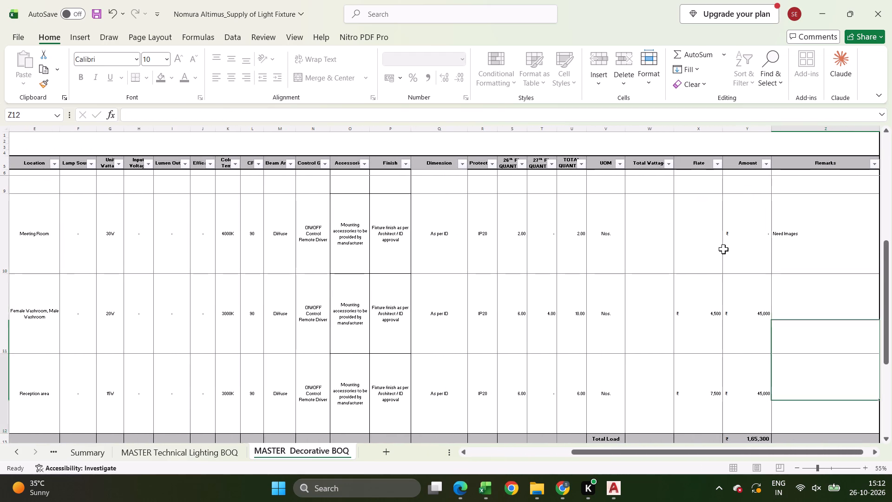
# Extend the Meeting Room fixture's remark in Z10 to read "Need Images & More Details for the quote".
pyautogui.press('Up')
pyautogui.press('Up')
pyautogui.press('2')
pyautogui.press('Escape')
pyautogui.press('F2')
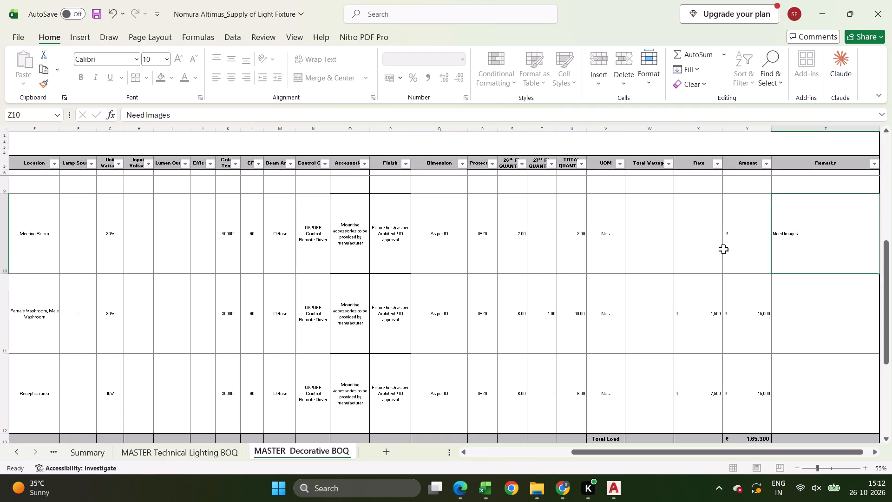
pyautogui.press('space')
pyautogui.write('&')
pyautogui.press('space')
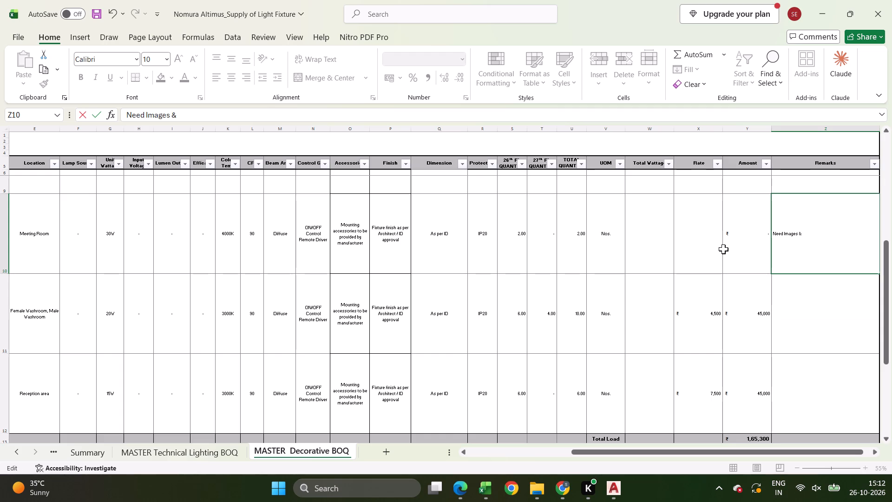
pyautogui.write('More Details for the quote')
pyautogui.press('Return')
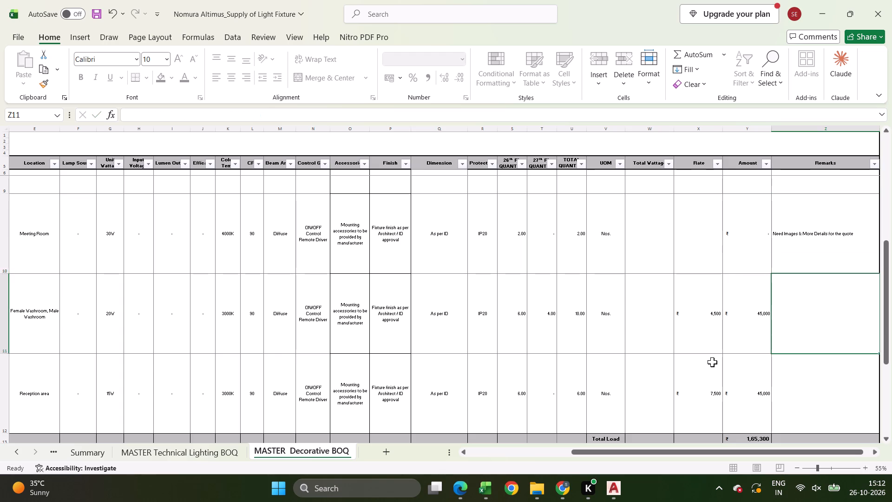
# Enter rates of 19500, 5250 and 6450 in rows 7 to 9, and 5250 and 8950 in rows 11 and 12.
pyautogui.moveTo(715, 364); pyautogui.dragTo(734, 148, button='middle')
pyautogui.scroll(16, 733, 179)
pyautogui.click(710, 236)
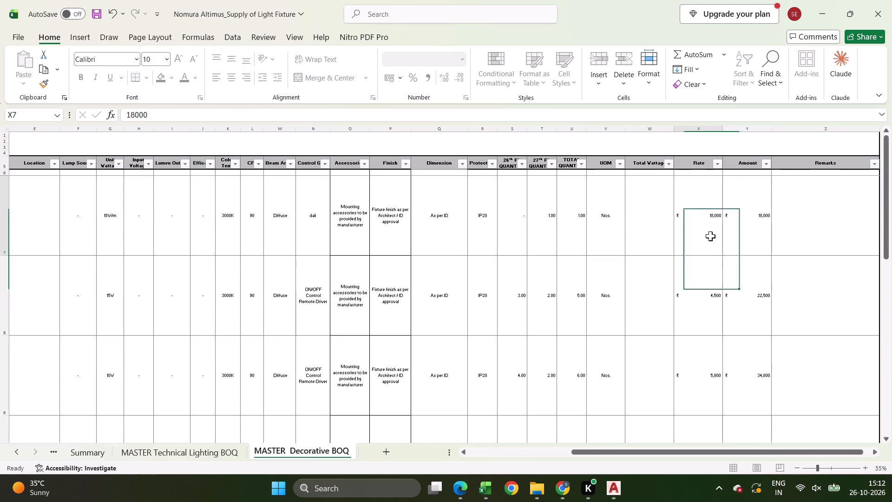
pyautogui.write('19500')
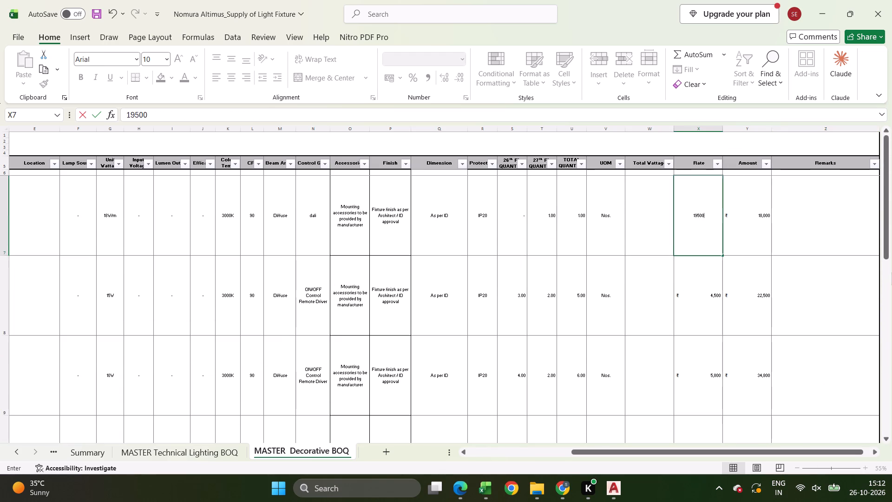
pyautogui.press('Return')
pyautogui.press('Return')
pyautogui.press('Up')
pyautogui.write('5250')
pyautogui.press('Return')
pyautogui.write('6450')
pyautogui.press('Return')
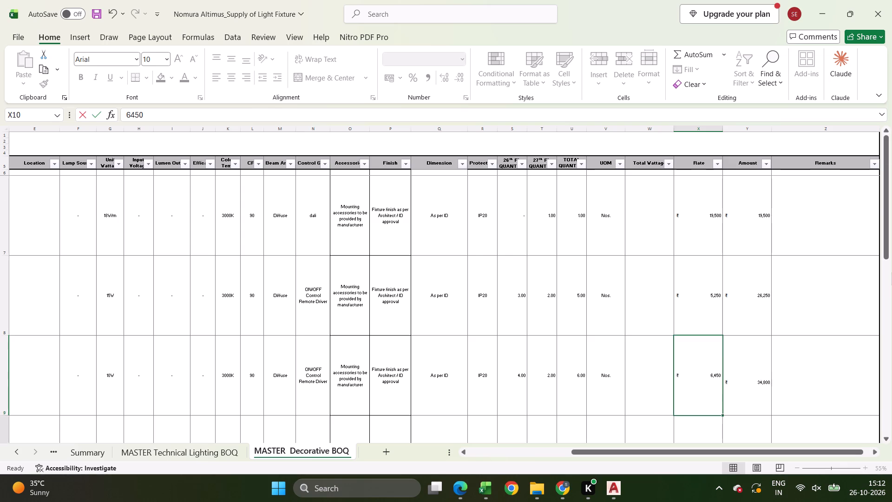
pyautogui.press('Return')
pyautogui.write('5250')
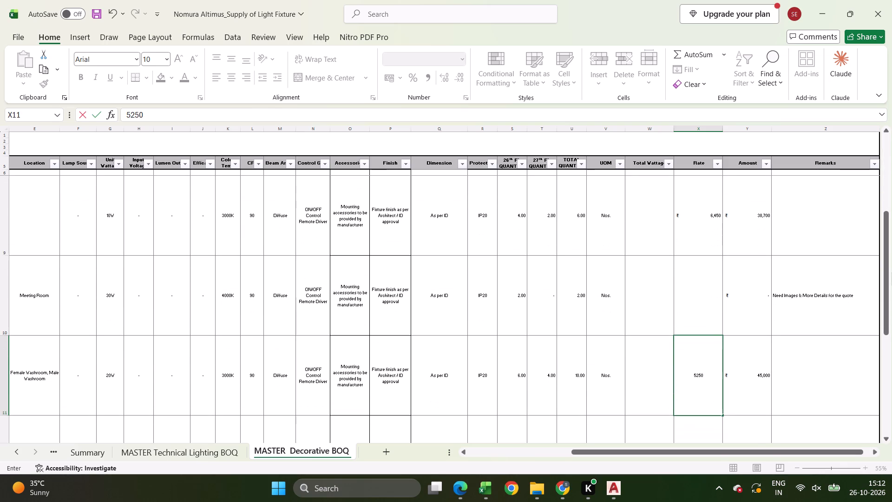
pyautogui.press('Return')
pyautogui.write('8950')
pyautogui.press('Return')
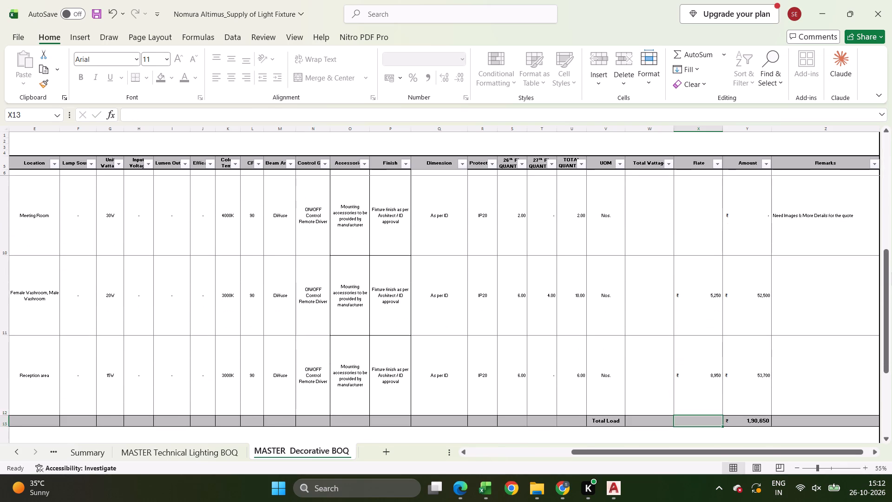
# Open the MASTER Technical Lighting BOQ sheet and choose HP LaserJet Pro MFP M128fn in the printer setup.
pyautogui.click(183, 452)
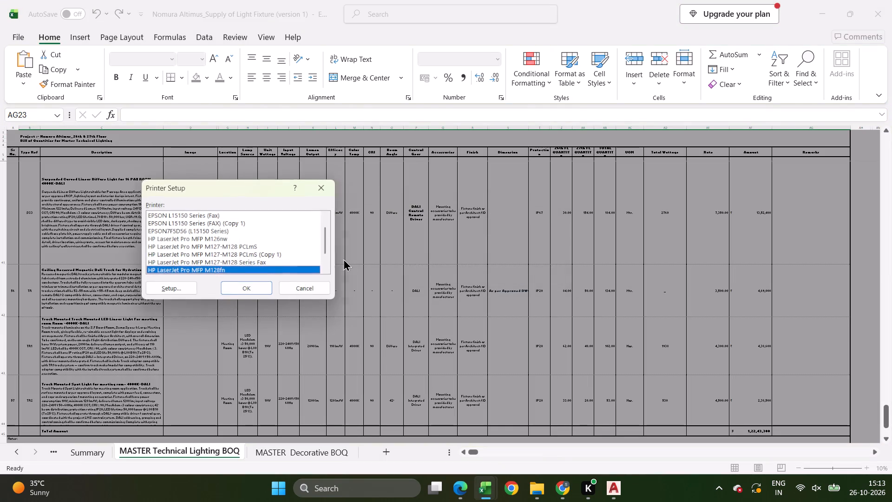
pyautogui.doubleClick(203, 272)
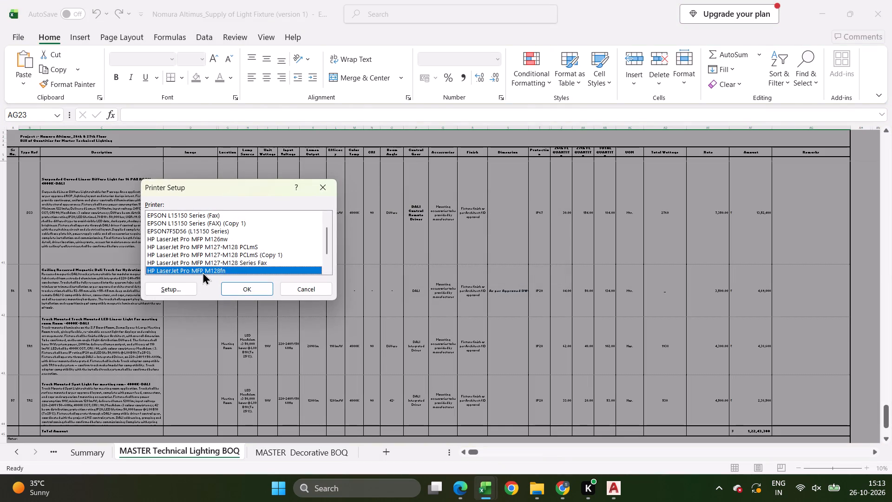
pyautogui.tripleClick(203, 272)
pyautogui.click(203, 272)
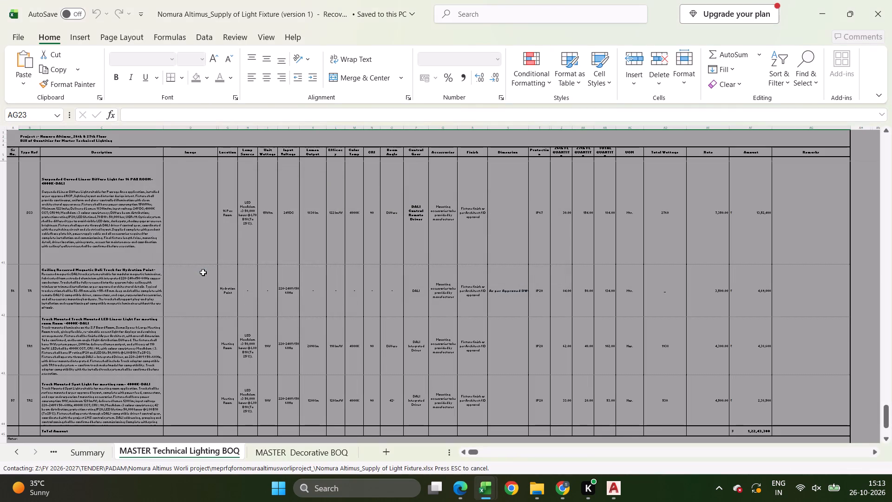
pyautogui.click(203, 272)
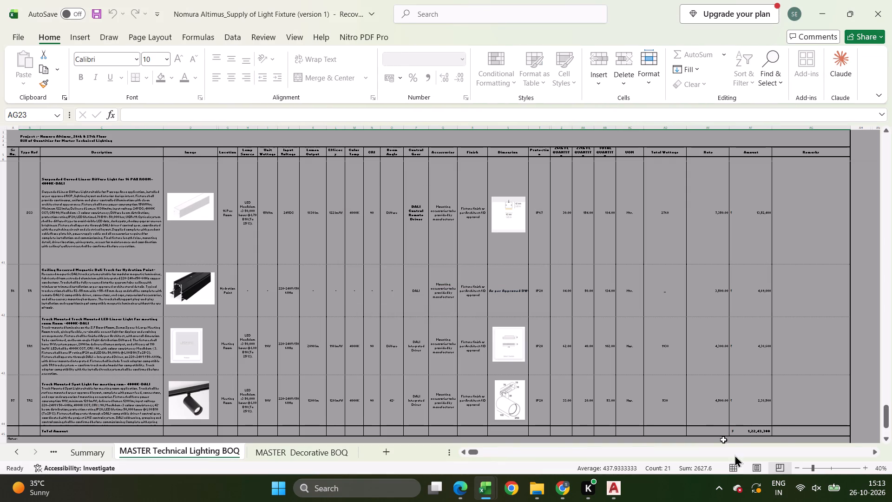
# Switch the technical lighting sheet to Normal view.
pyautogui.click(737, 471)
pyautogui.click(697, 412)
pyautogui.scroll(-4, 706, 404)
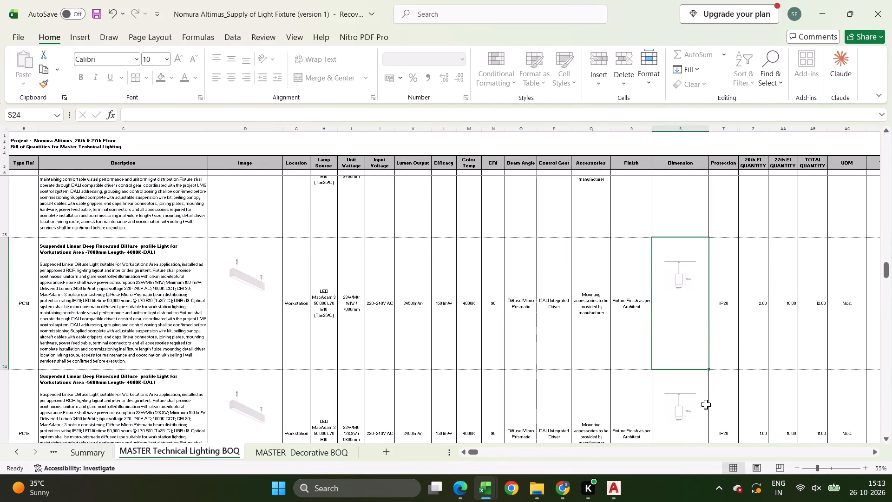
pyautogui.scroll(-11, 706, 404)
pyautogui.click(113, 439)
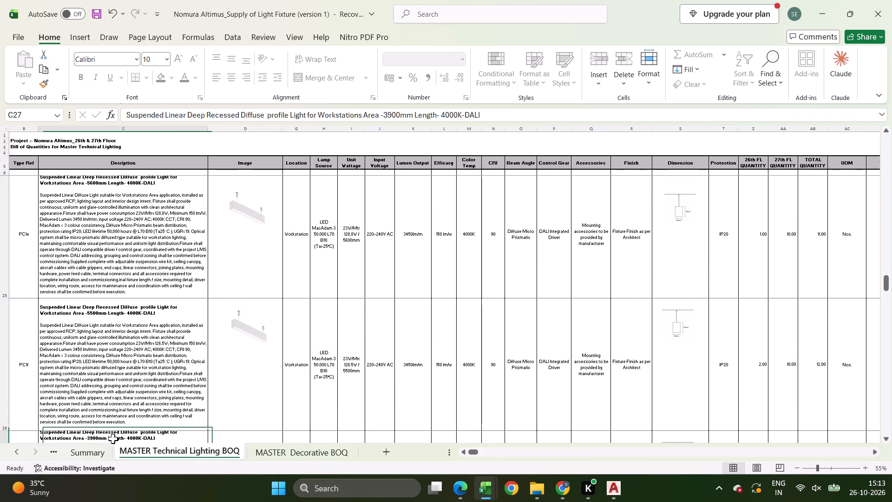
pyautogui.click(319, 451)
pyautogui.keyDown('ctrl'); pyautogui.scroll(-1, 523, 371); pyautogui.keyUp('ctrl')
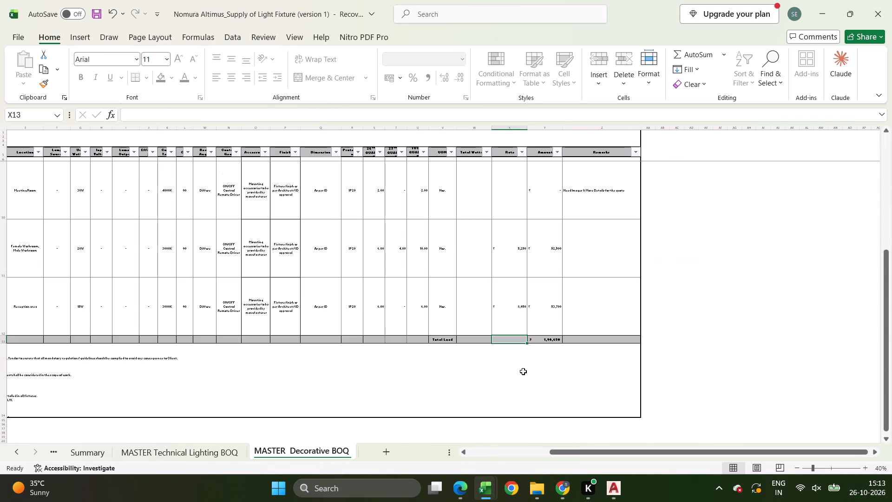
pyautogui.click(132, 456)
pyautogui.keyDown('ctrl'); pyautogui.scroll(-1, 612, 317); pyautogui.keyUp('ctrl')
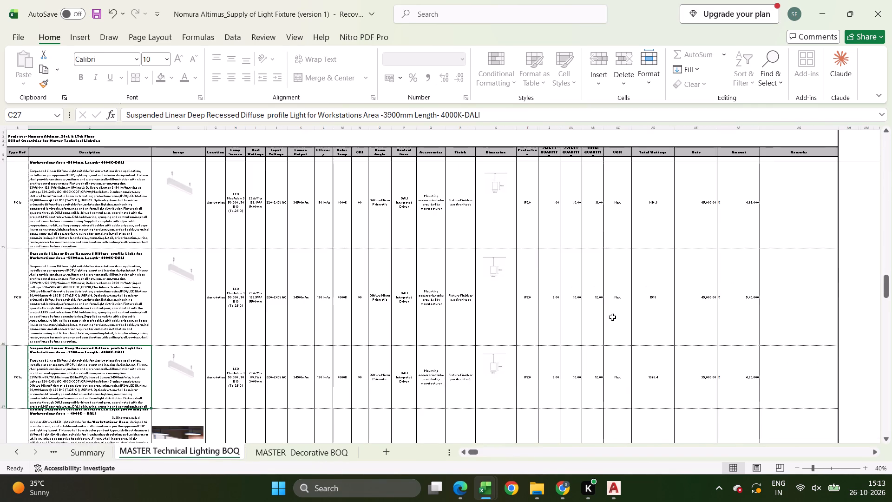
# On the technical lighting sheet, enter rates of 2650 in AE7, 1650 in AE8 and AE9, and 2250 in AE10.
pyautogui.moveTo(714, 317); pyautogui.dragTo(692, 74, button='middle')
pyautogui.click(694, 179)
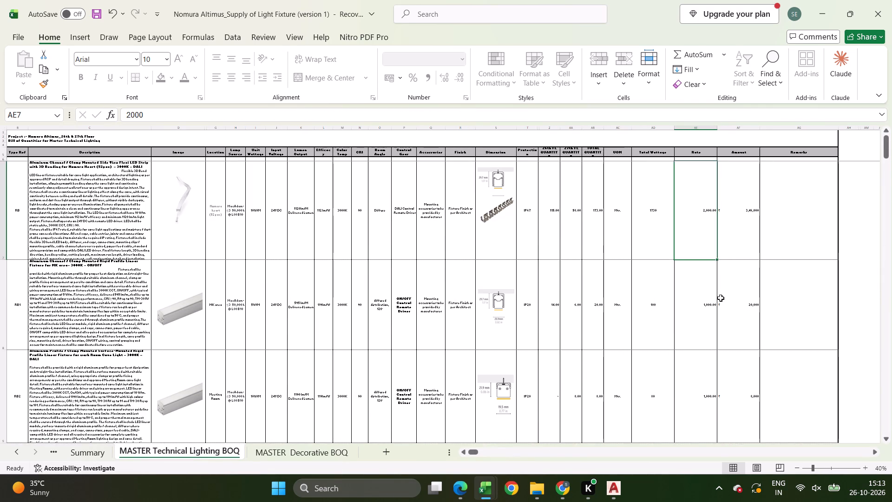
pyautogui.write('2650')
pyautogui.press('Return')
pyautogui.write('12')
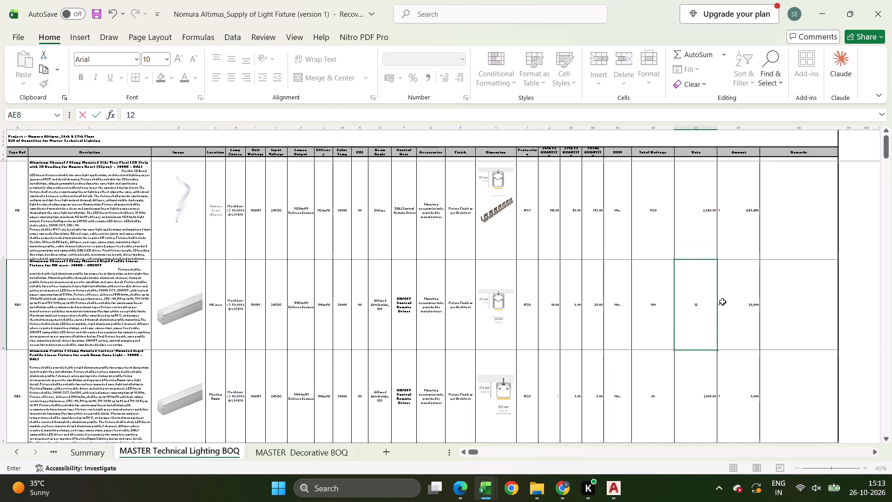
pyautogui.press('Escape')
pyautogui.write('1650')
pyautogui.press('Return')
pyautogui.write('1650')
pyautogui.press('Return')
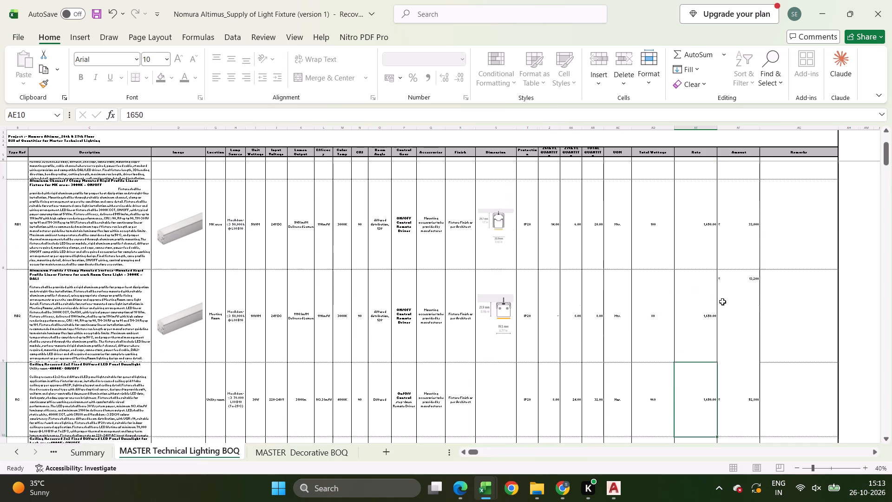
pyautogui.press('1')
pyautogui.press('Escape')
pyautogui.write('2250')
pyautogui.press('Return')
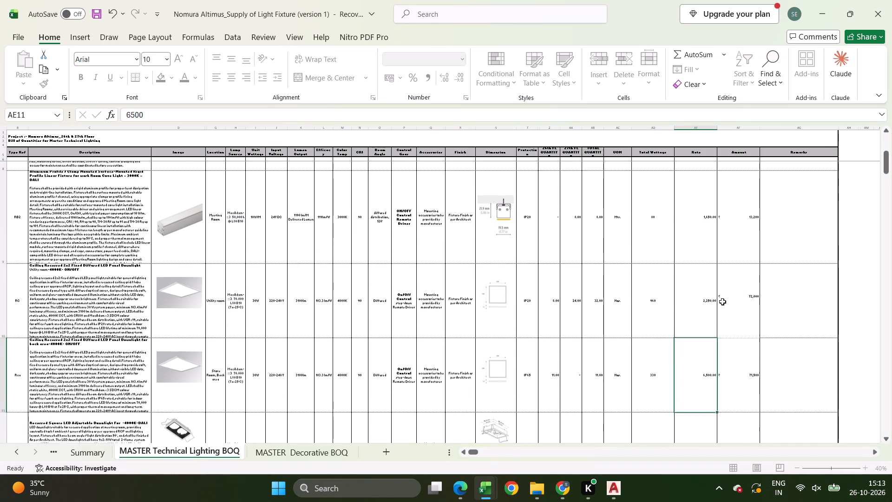
# Enter rates of 7250 in AE11, 5250 in AE12 and AE13, 3950 in AE14 and 3650 in AE15.
pyautogui.write('7250')
pyautogui.press('Return')
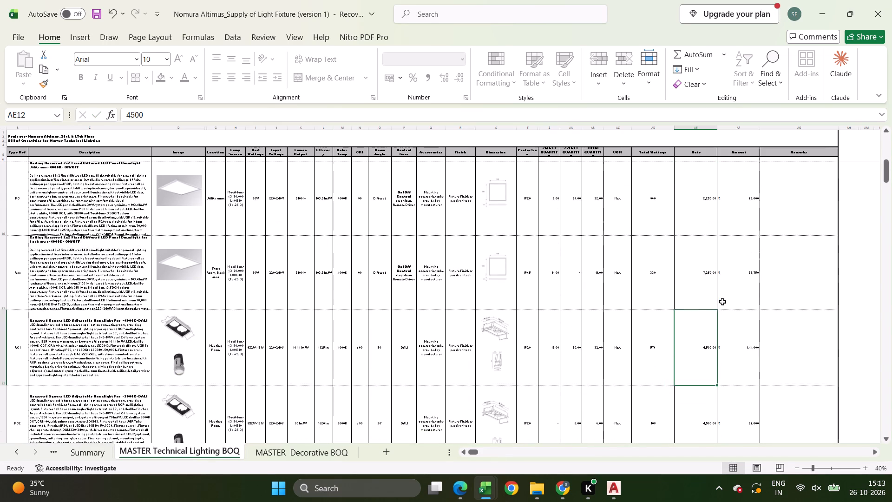
pyautogui.write('5250')
pyautogui.press('Return')
pyautogui.write('5250')
pyautogui.press('Return')
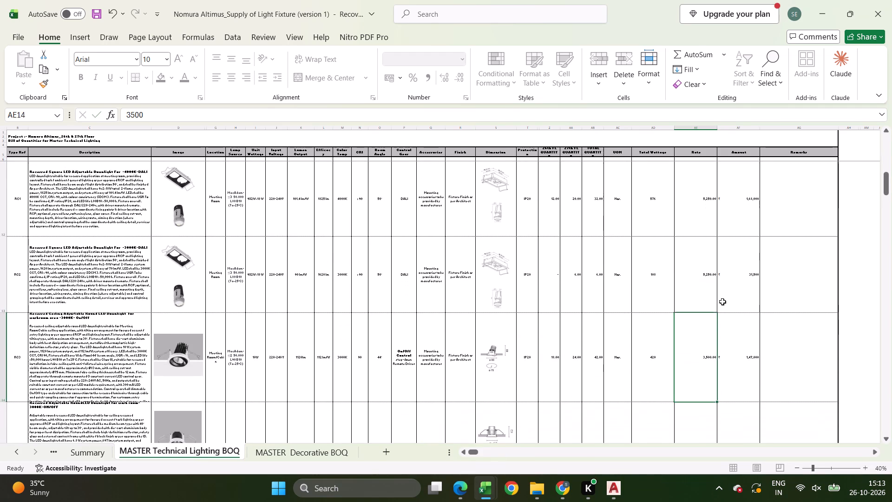
pyautogui.write('3950')
pyautogui.press('Return')
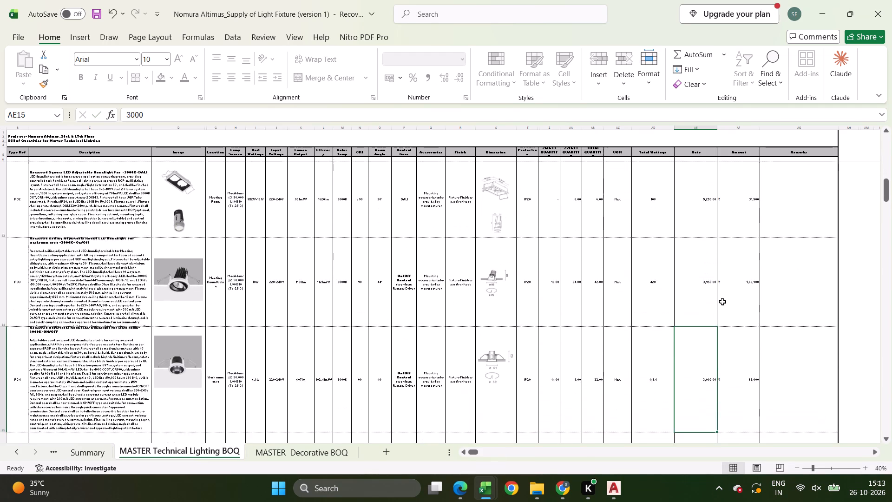
pyautogui.write('3650')
pyautogui.press('Return')
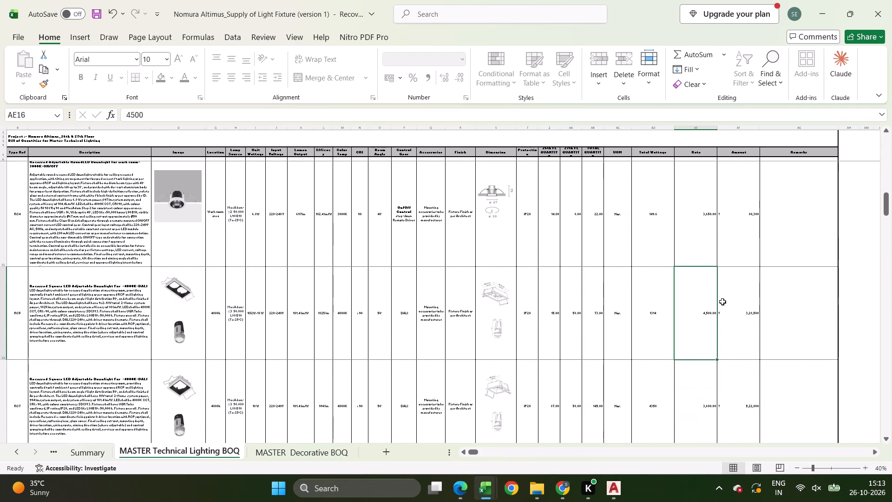
# Enter rates of 5250 in AE16, 3950 in AE17 and AE18, and 3265 in AE19.
pyautogui.write('5250')
pyautogui.press('Return')
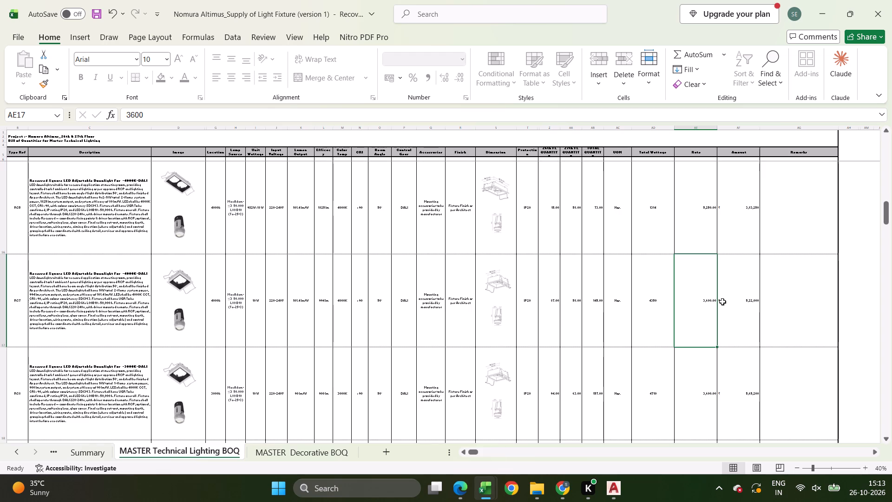
pyautogui.write('3950')
pyautogui.press('Return')
pyautogui.write('3950')
pyautogui.press('Return')
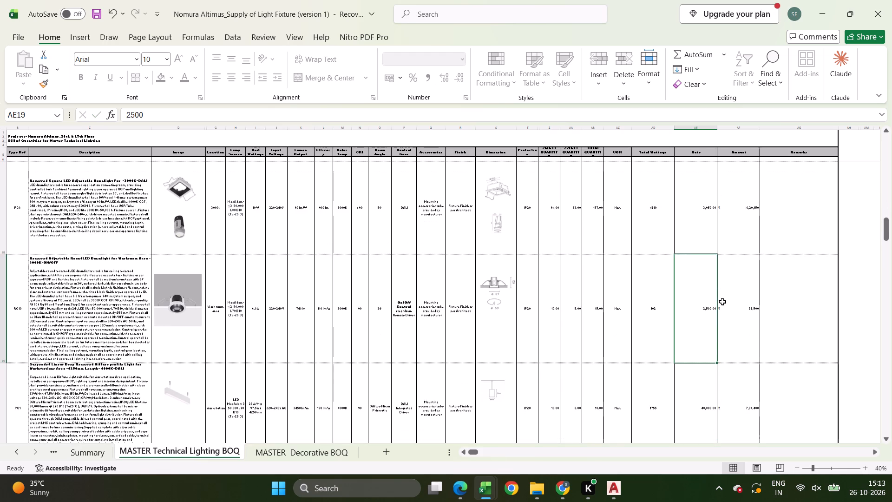
pyautogui.write('3265')
pyautogui.press('Return')
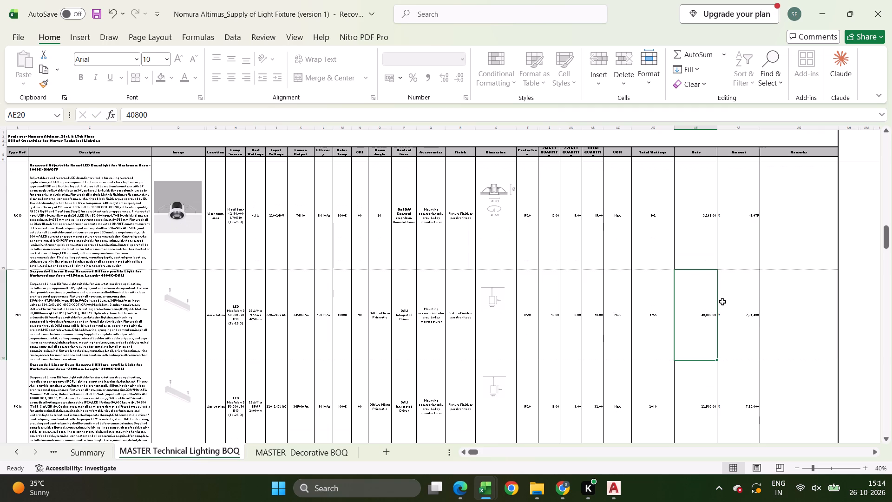
# Enter rates of 44850, 26550 and 13650 for the suspended linear profile lights in AE20 to AE22.
pyautogui.write('44850')
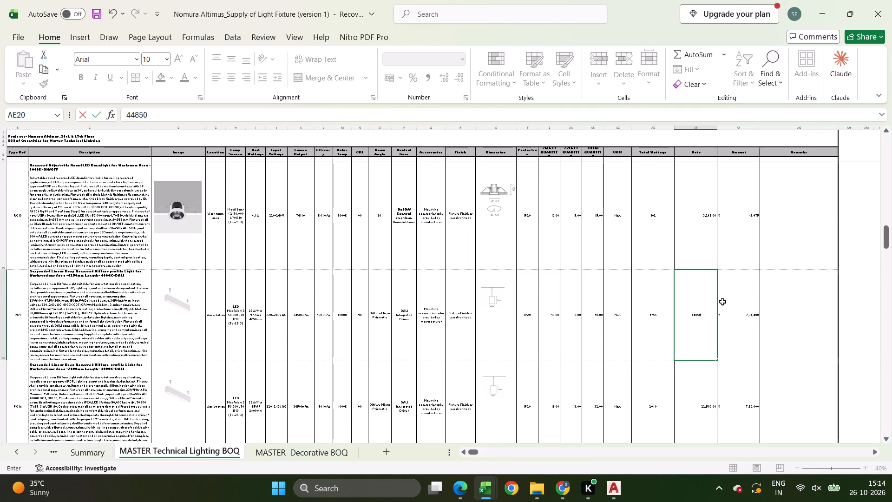
pyautogui.press('Return')
pyautogui.write('26550')
pyautogui.press('Return')
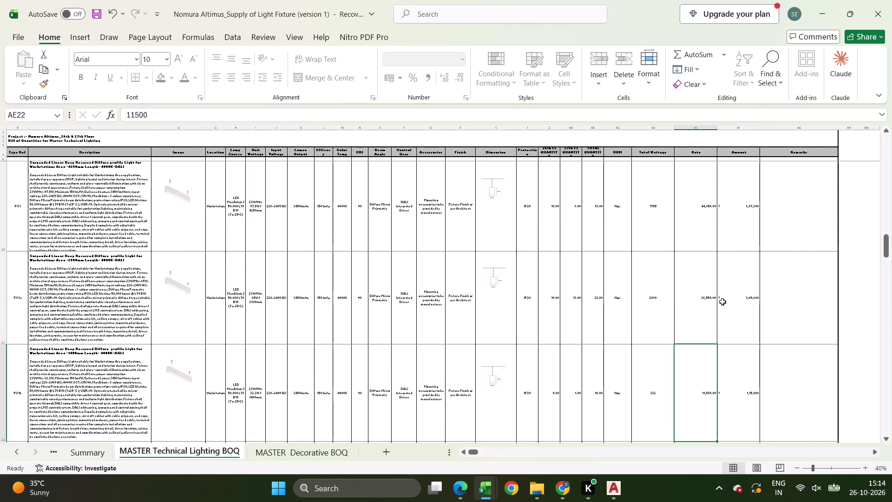
pyautogui.write('12')
pyautogui.press('BackSpace')
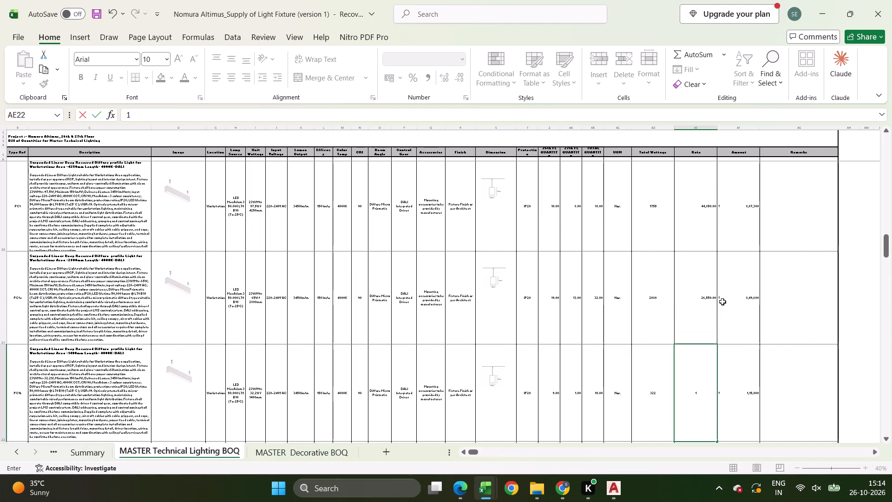
pyautogui.write('3650')
pyautogui.press('Return')
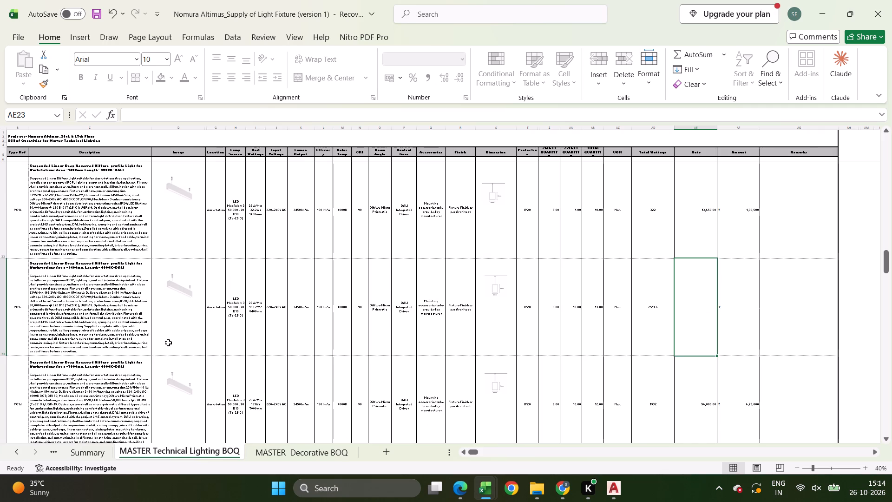
# Compare the descriptions, lengths and wattages of the suspended linear workstation lights around rows 20 to 24.
pyautogui.keyDown('ctrl'); pyautogui.scroll(1, 166, 341); pyautogui.keyUp('ctrl')
pyautogui.moveTo(578, 369); pyautogui.dragTo(135, 369, button='middle')
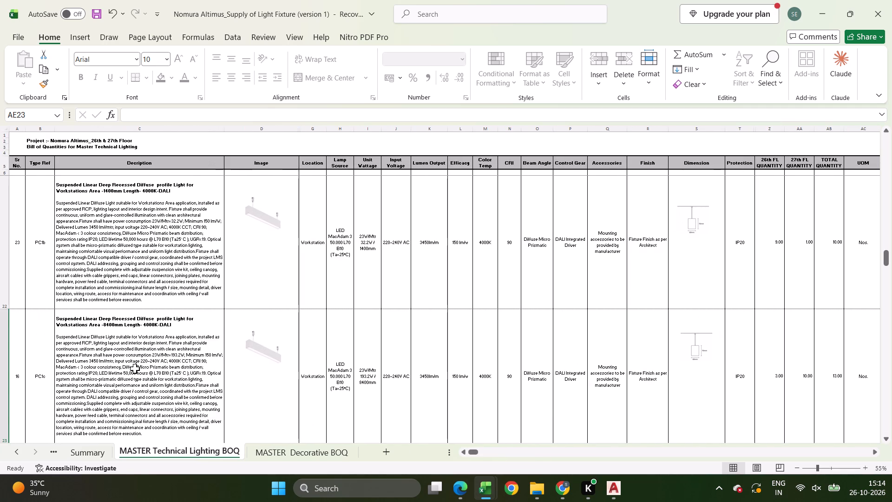
pyautogui.scroll(10, 134, 368)
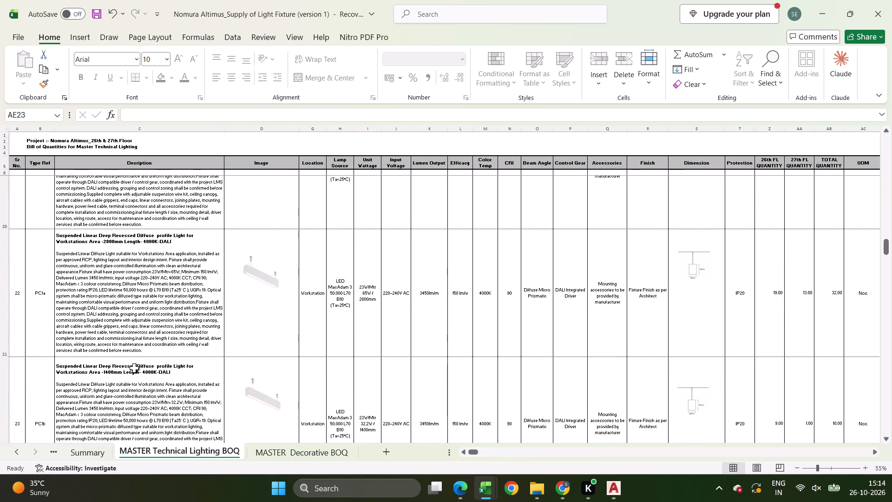
pyautogui.scroll(14, 134, 368)
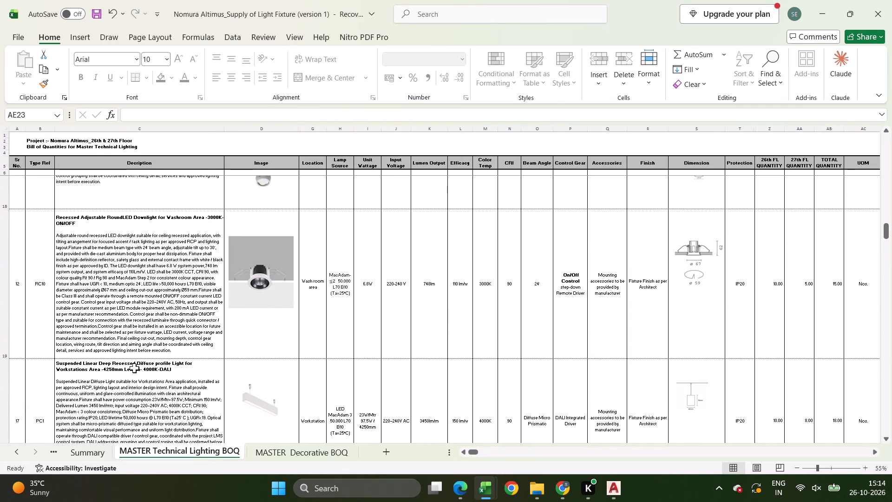
pyautogui.scroll(-6, 134, 368)
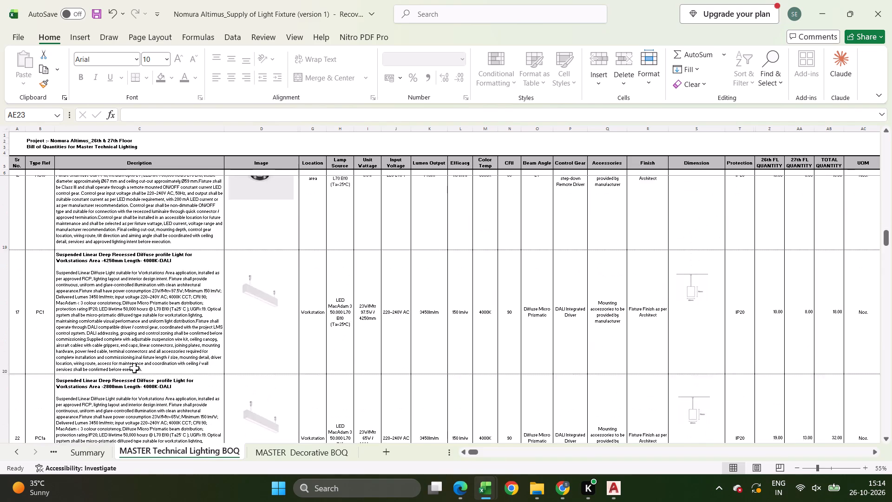
pyautogui.scroll(-15, 134, 368)
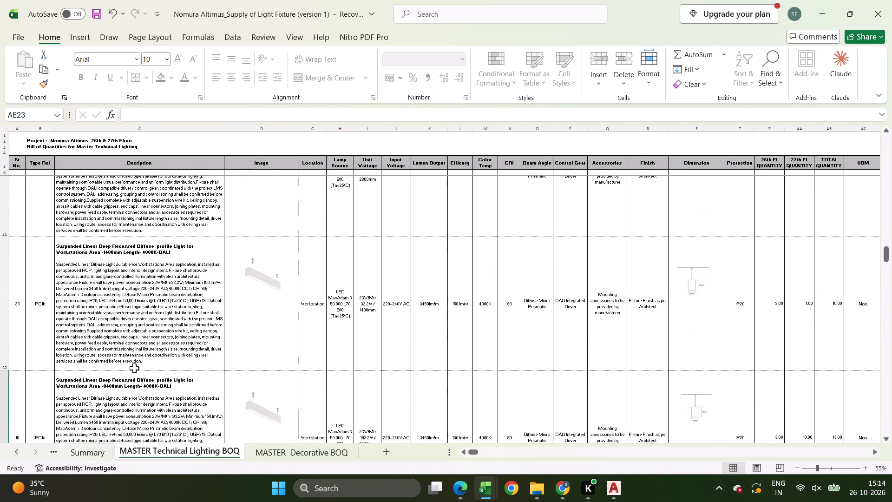
pyautogui.scroll(-4, 134, 368)
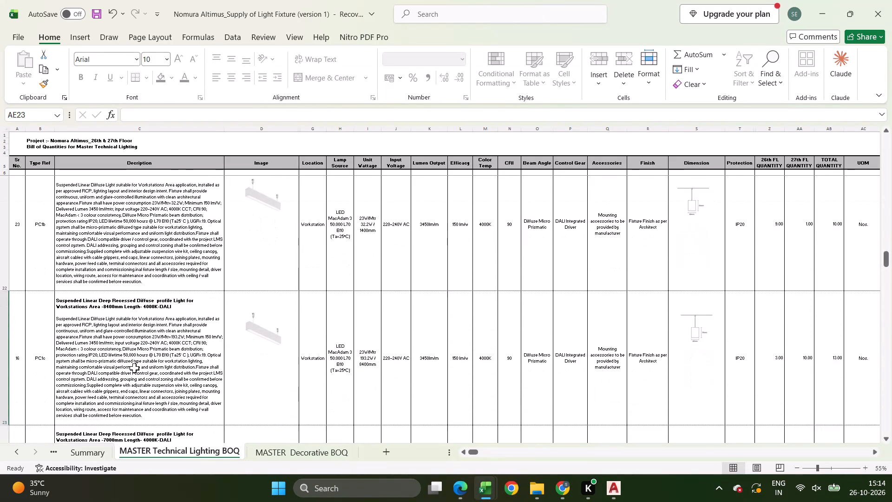
pyautogui.scroll(-4, 134, 368)
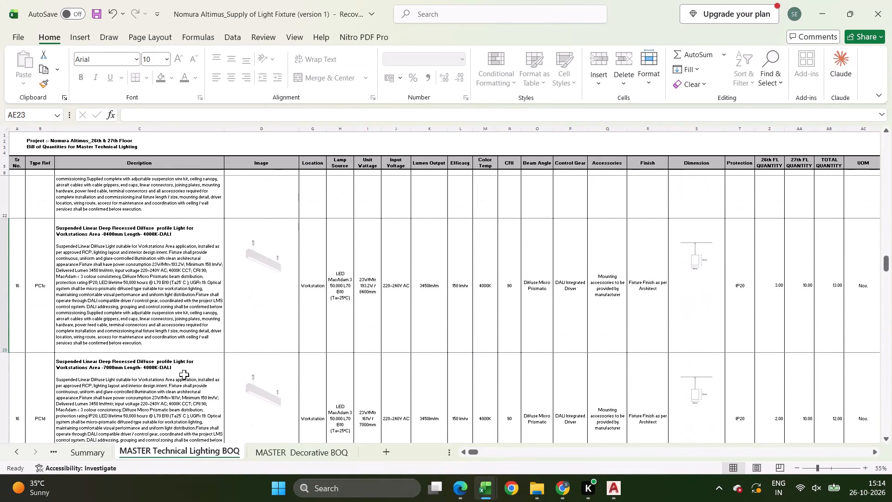
pyautogui.keyDown('ctrl'); pyautogui.scroll(-1, 220, 319); pyautogui.keyUp('ctrl')
# Enter rates of 59850 in AE24, 49850 in AE25 and AE26, and 39500 in AE27, leaving AE23 blank.
pyautogui.click(717, 342)
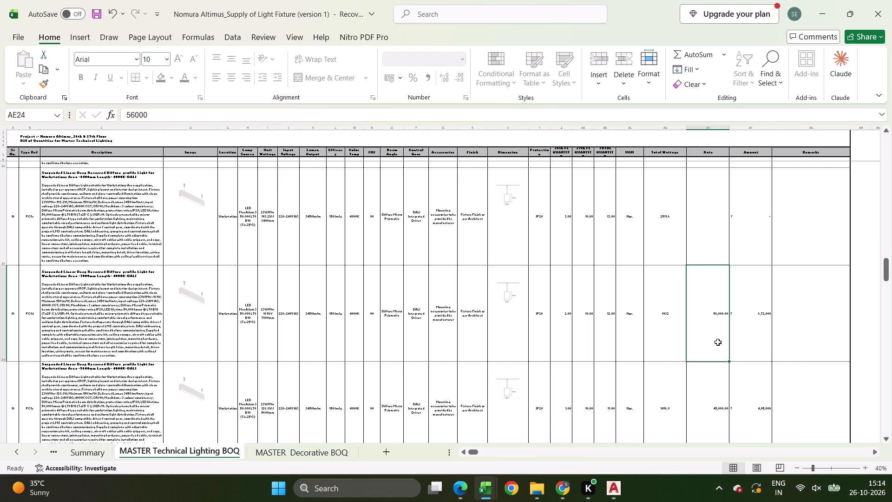
pyautogui.write('59850')
pyautogui.press('Return')
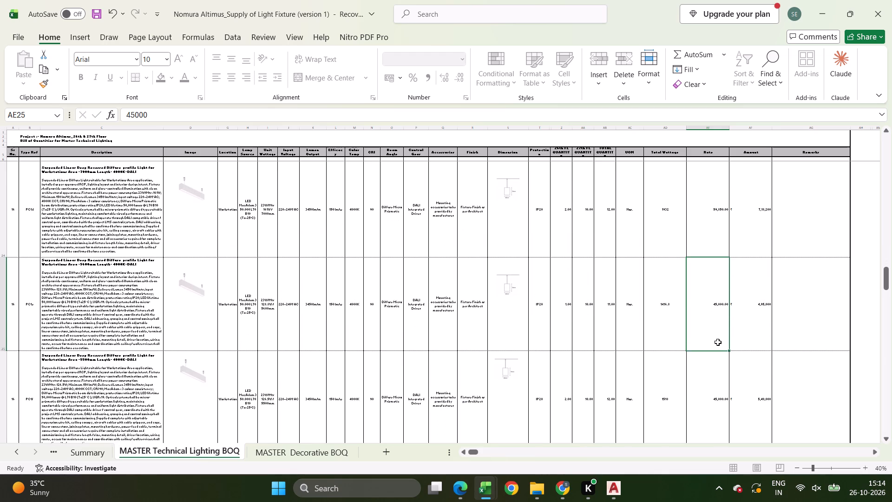
pyautogui.write('49850')
pyautogui.press('Return')
pyautogui.write('49850')
pyautogui.press('Return')
pyautogui.write('39500')
pyautogui.press('Return')
# Enter rates of 21650 in AE28, 29850 in AE29, and 21650 in both AE30 and AE31.
pyautogui.press('1')
pyautogui.press('BackSpace')
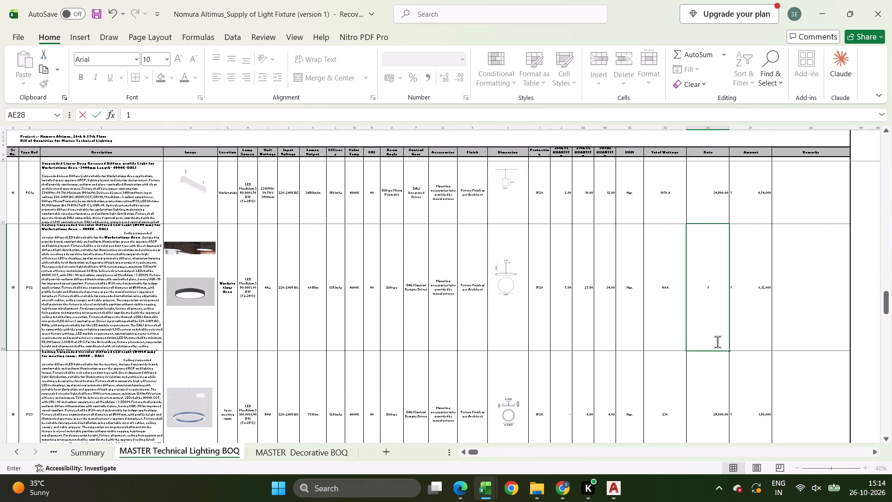
pyautogui.write('21650')
pyautogui.press('Return')
pyautogui.write('26850')
pyautogui.press('Return')
pyautogui.press('Up')
pyautogui.write('29850')
pyautogui.press('Return')
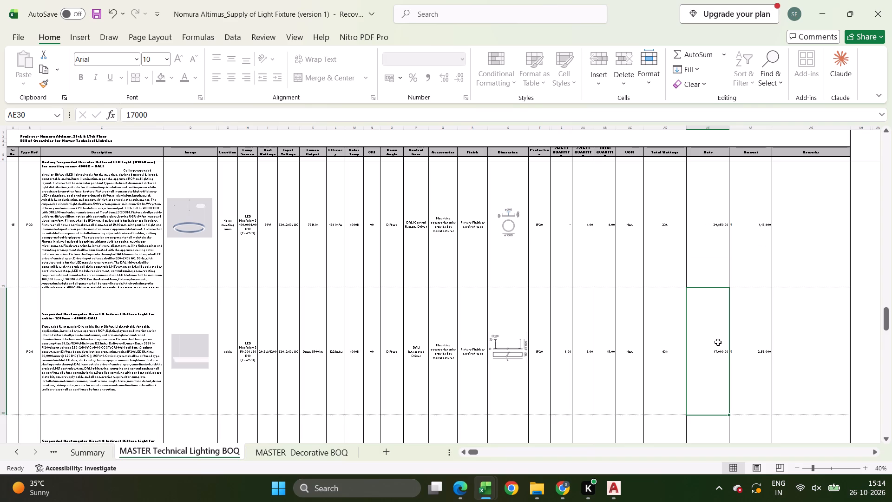
pyautogui.write('21650')
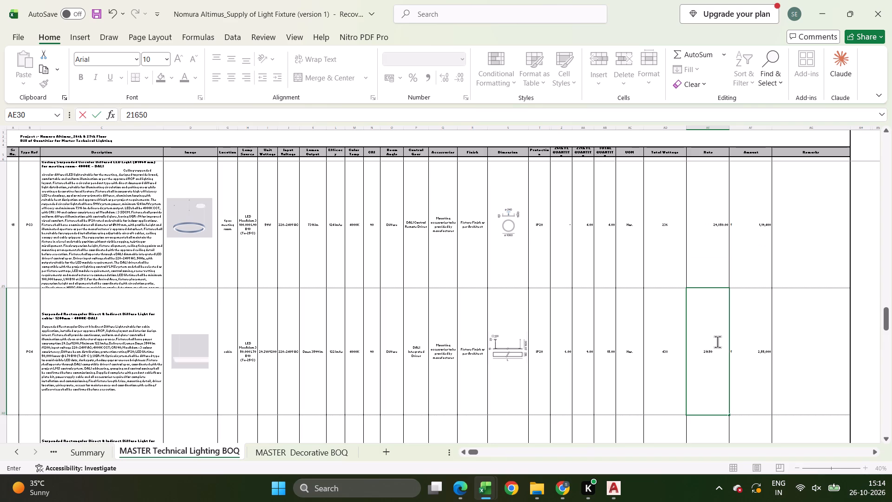
pyautogui.press('Return')
pyautogui.write('21650')
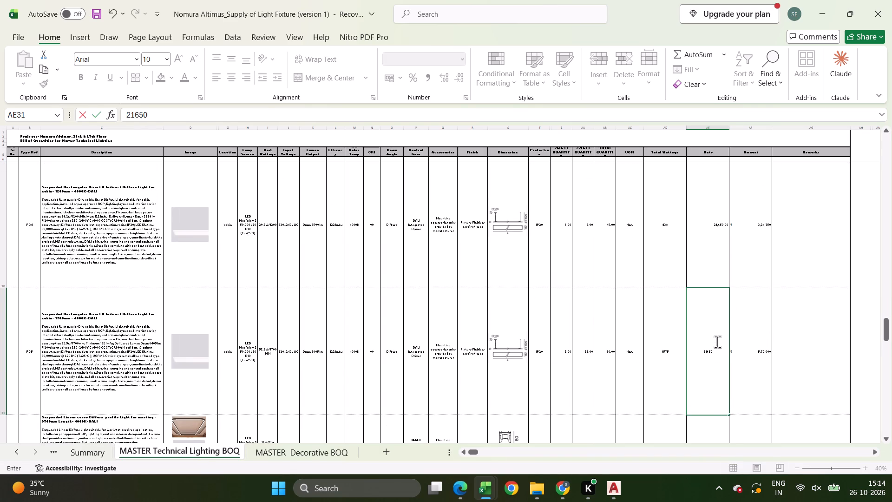
pyautogui.press('Return')
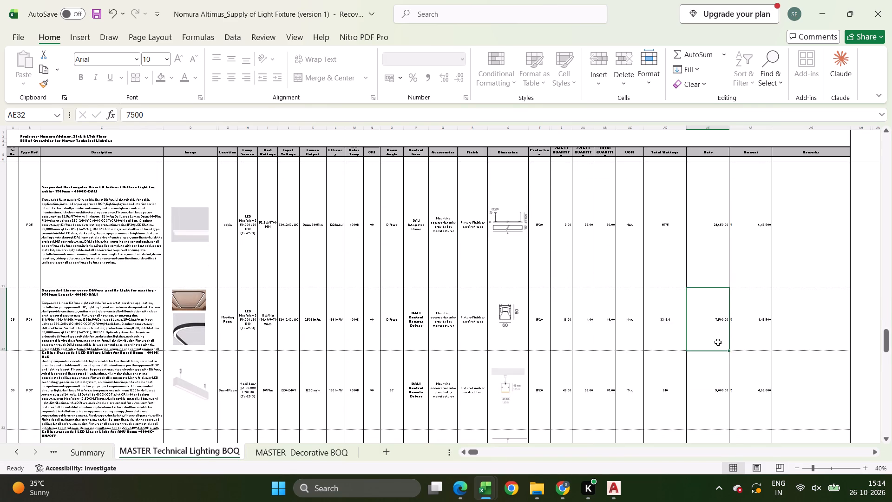
# Enter rates of 8250 in AE32, 5650 in AE33, 3850 in AE34 and 17850 in AE35.
pyautogui.write('8250')
pyautogui.press('Return')
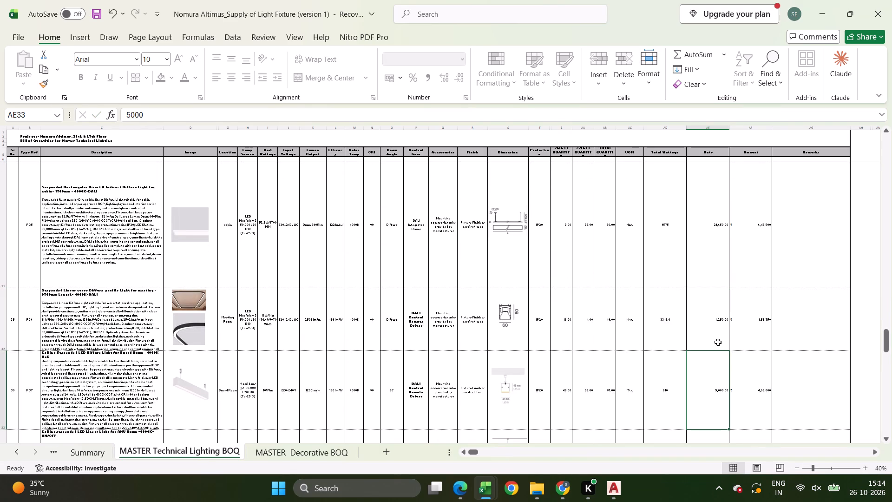
pyautogui.write('5650')
pyautogui.press('Return')
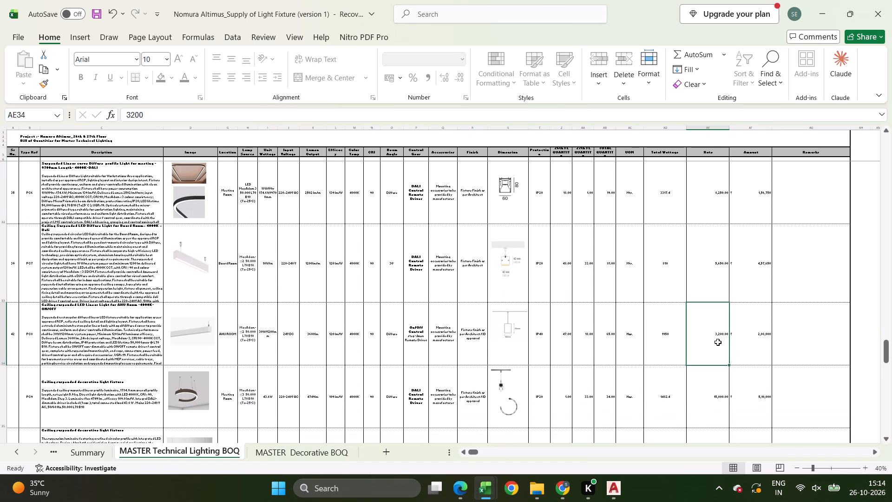
pyautogui.write('3850')
pyautogui.press('Return')
pyautogui.write('1680')
pyautogui.press('Escape')
pyautogui.write('17850')
pyautogui.press('Return')
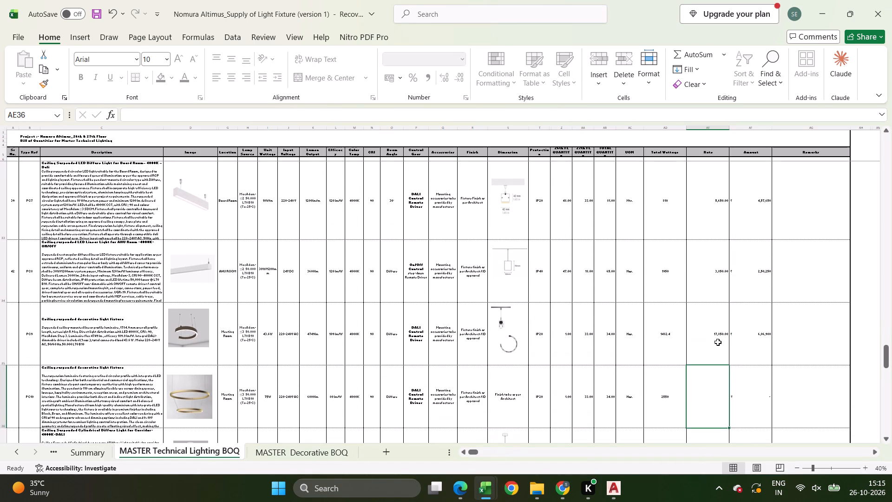
# Enter rates of 4650 in AE37, 3650 in AE38, 7650 in AE40 and 7950 in AE41, skipping blank cells AE36 and AE39.
pyautogui.press('Return')
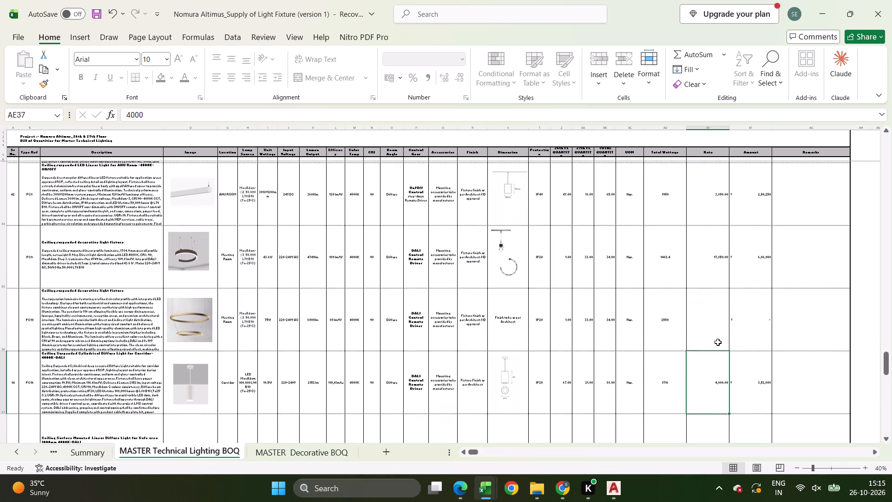
pyautogui.write('4650')
pyautogui.press('Return')
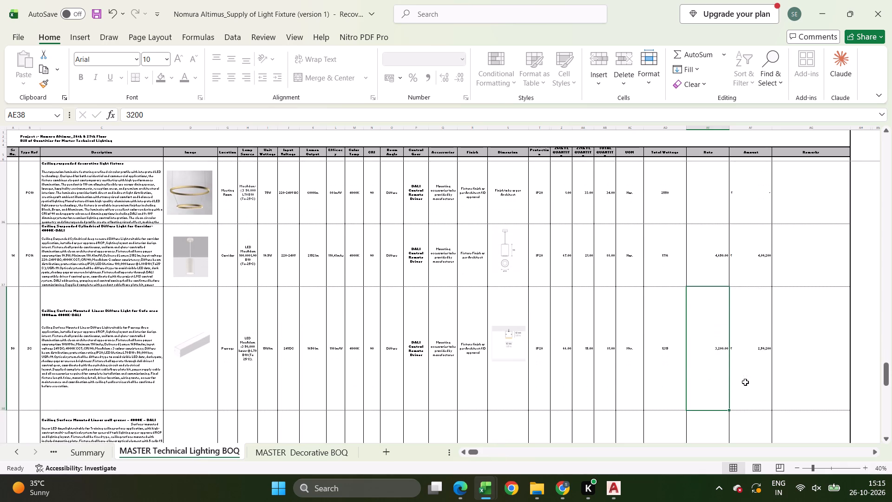
pyautogui.write('3650')
pyautogui.press('Return')
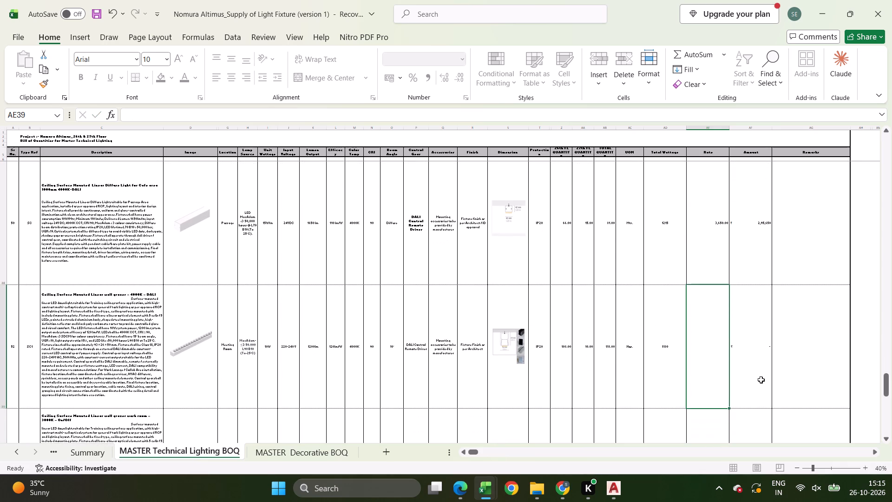
pyautogui.press('Return')
pyautogui.write('7650')
pyautogui.press('Return')
pyautogui.write('7950')
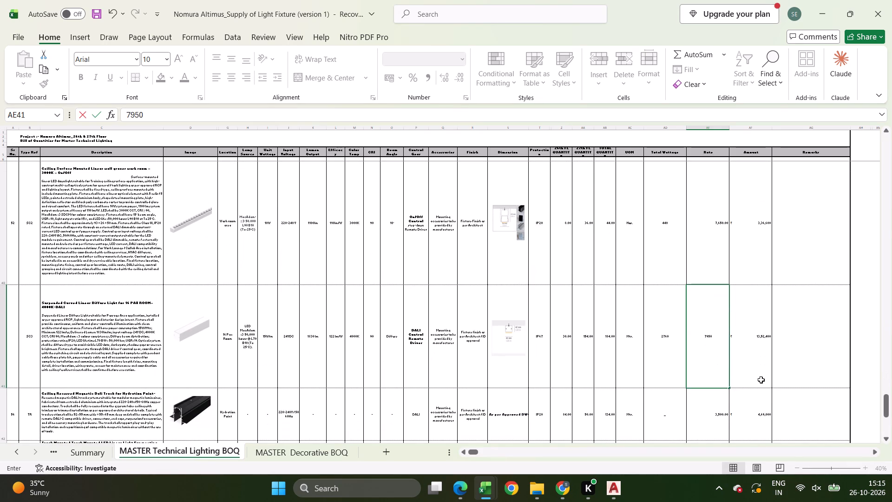
pyautogui.press('Return')
# Enter rates of 4850 in AE43 and 5150 in AE44 for the track-mounted lights, skipping AE42.
pyautogui.press('Return')
pyautogui.press('Return')
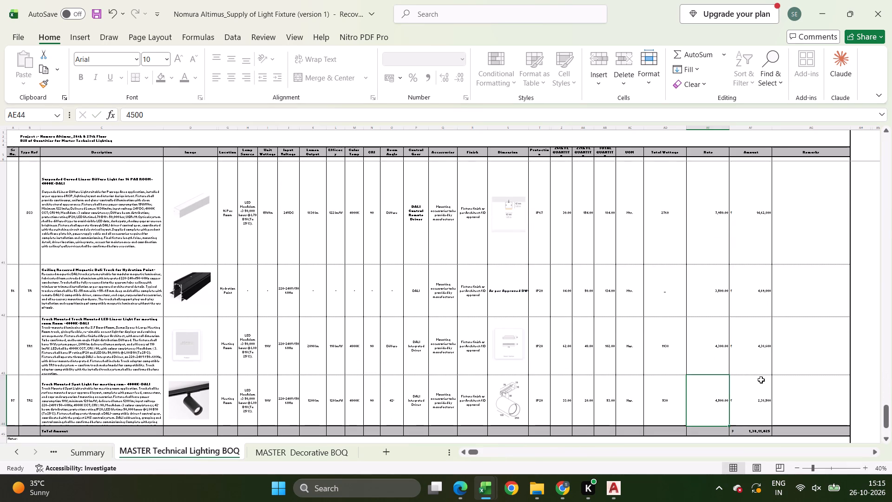
pyautogui.press('Up')
pyautogui.press('4')
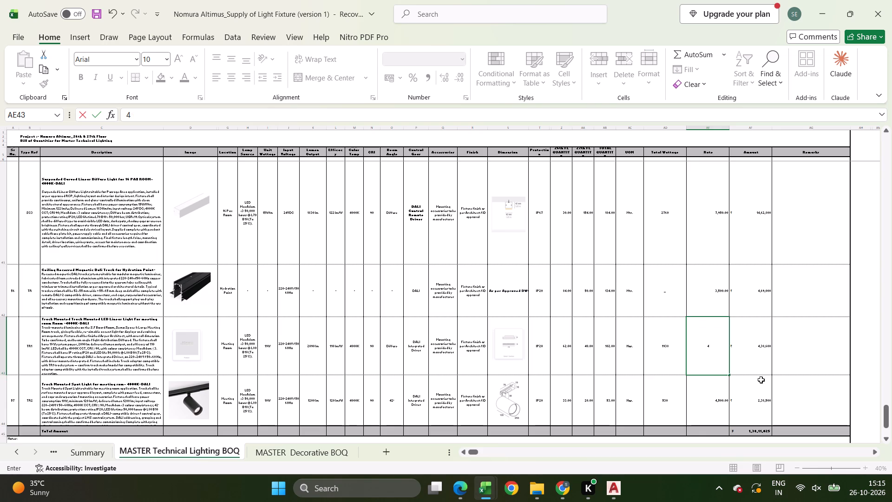
pyautogui.write('850')
pyautogui.press('Return')
pyautogui.write('5150')
pyautogui.press('Return')
# Go back to the blank rate cell AE39 of the 4000K DALI wall grazer and switch to another window.
pyautogui.scroll(3, 758, 378)
pyautogui.scroll(6, 719, 371)
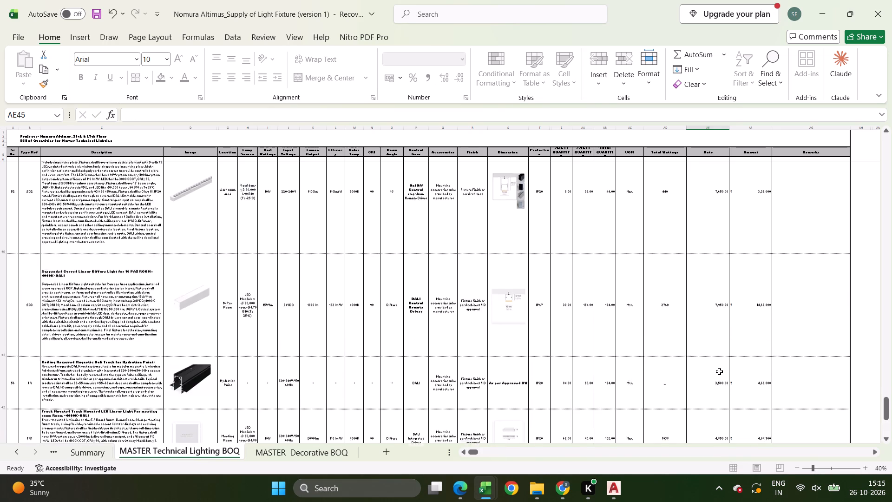
pyautogui.scroll(12, 719, 371)
pyautogui.click(690, 232)
pyautogui.hotkey('alt', 'Tab')
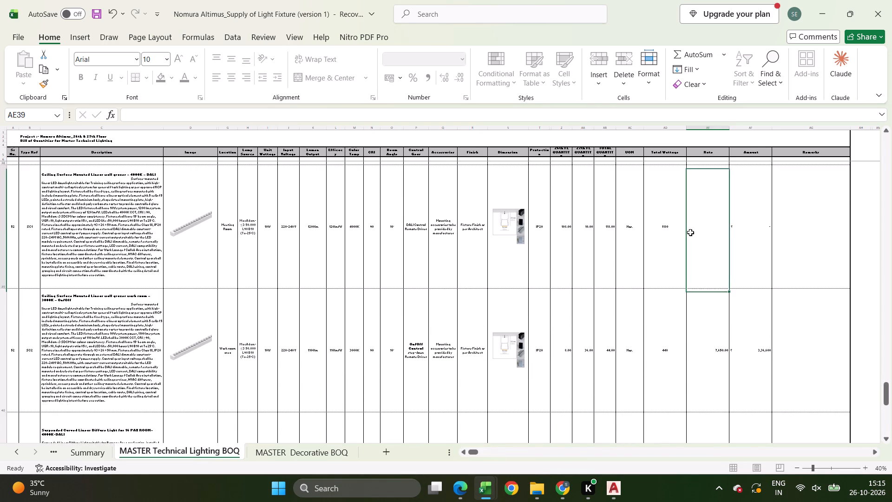
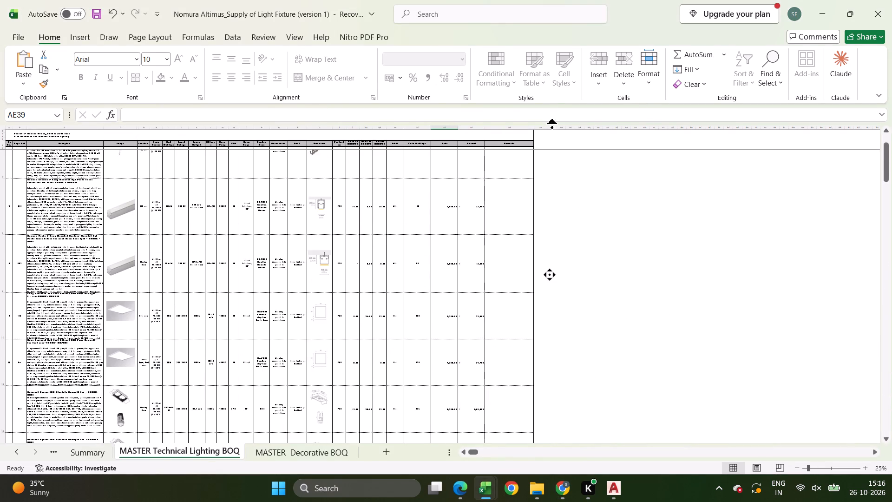
# Paste the copied figures as values into the Remarks column, starting at AG7 of the technical lighting sheet.
pyautogui.moveTo(552, 125); pyautogui.dragTo(552, 102, button='middle')
pyautogui.scroll(16, 549, 183)
pyautogui.click(549, 184)
pyautogui.hotkey('ctrl', 'shift', 'v')
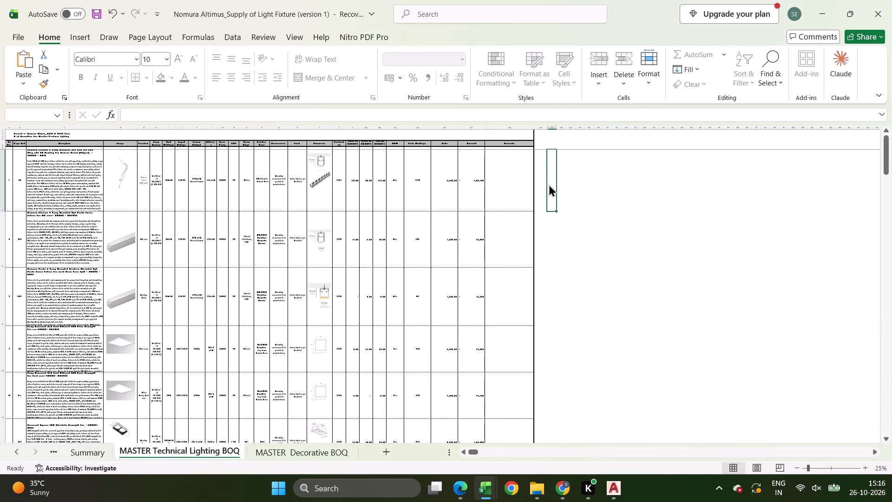
pyautogui.press('Escape')
pyautogui.click(522, 184)
pyautogui.hotkey('ctrl', 'shift', 'v')
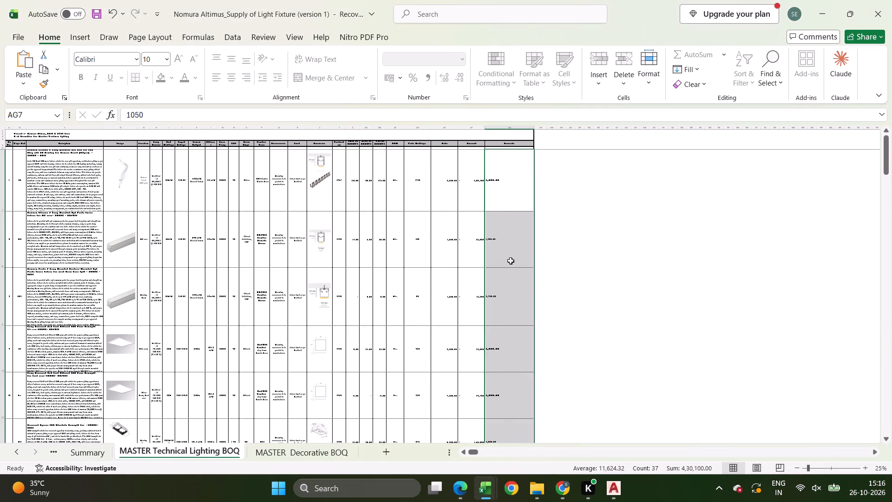
# Enter a rate of 46850 in blank cell AE23 for the suspended linear workstation profile light.
pyautogui.scroll(-19, 508, 267)
pyautogui.scroll(1, 507, 281)
pyautogui.scroll(-19, 507, 281)
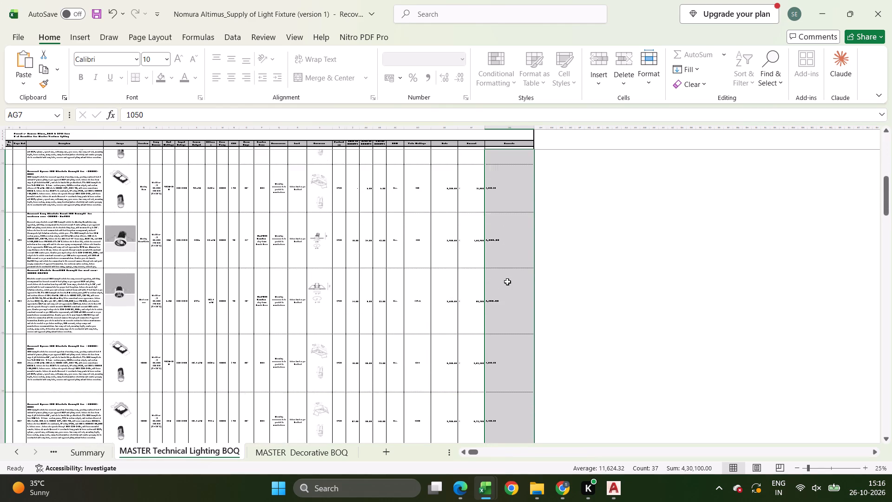
pyautogui.scroll(-20, 507, 281)
pyautogui.scroll(-20, 507, 281)
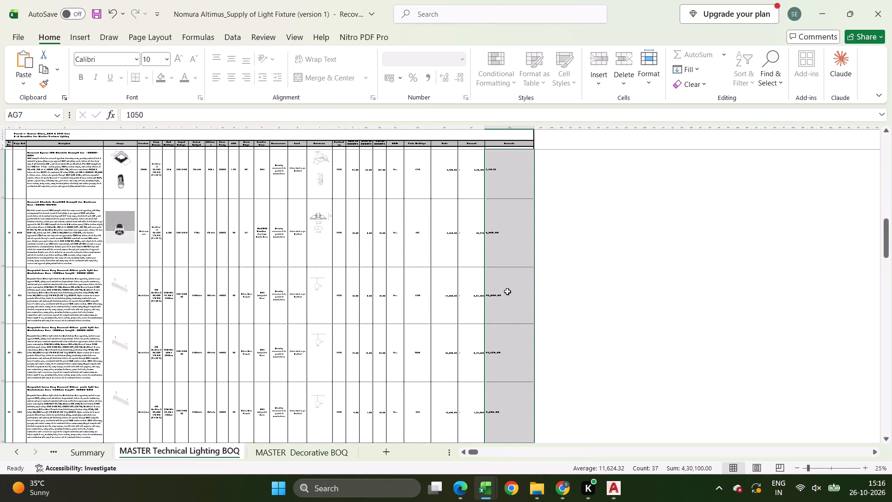
pyautogui.scroll(-3, 507, 291)
pyautogui.scroll(1, 506, 295)
pyautogui.scroll(-12, 506, 296)
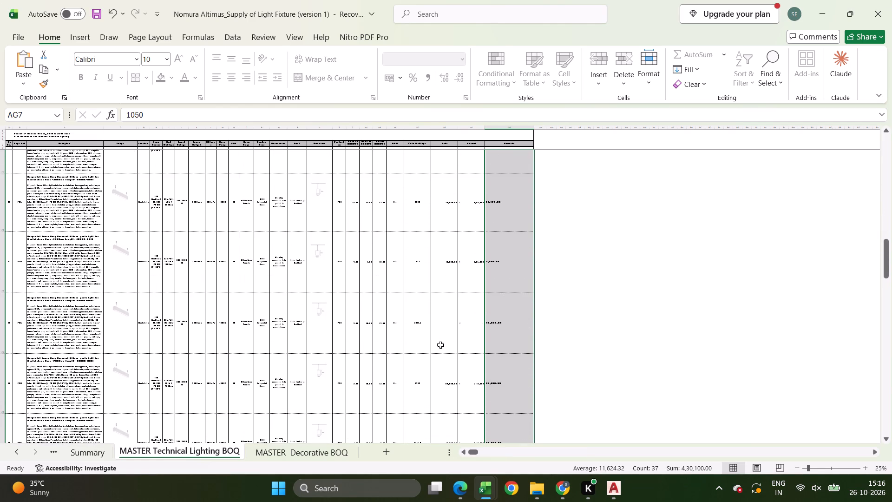
pyautogui.click(440, 344)
pyautogui.keyDown('ctrl'); pyautogui.scroll(1, 450, 344); pyautogui.keyUp('ctrl')
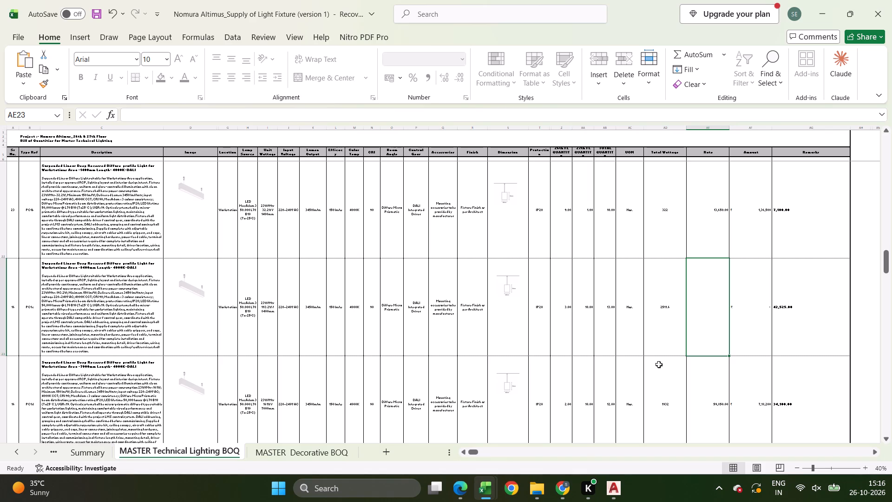
pyautogui.write('46850')
pyautogui.press('Return')
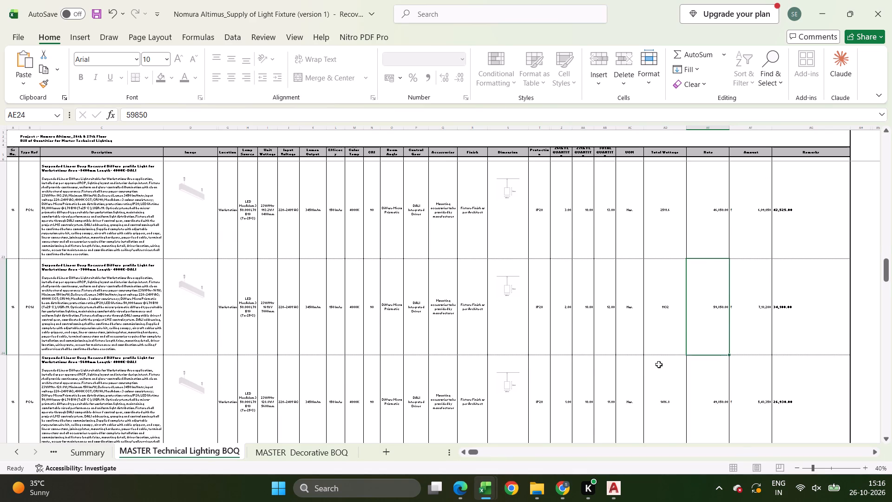
# Enter a rate of 9850 in blank cell AE39 for the ceiling surface-mounted 4000K DALI wall grazer.
pyautogui.scroll(-6, 667, 362)
pyautogui.scroll(1, 666, 362)
pyautogui.scroll(-17, 666, 362)
pyautogui.scroll(1, 666, 362)
pyautogui.scroll(-2, 666, 362)
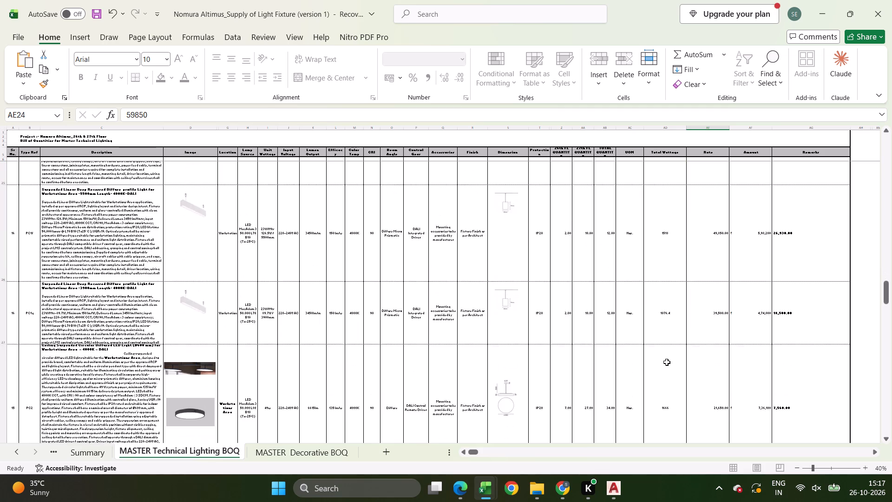
pyautogui.scroll(-10, 666, 362)
pyautogui.scroll(1, 666, 362)
pyautogui.scroll(-12, 666, 362)
pyautogui.scroll(1, 666, 362)
pyautogui.scroll(-12, 666, 362)
pyautogui.scroll(-18, 666, 362)
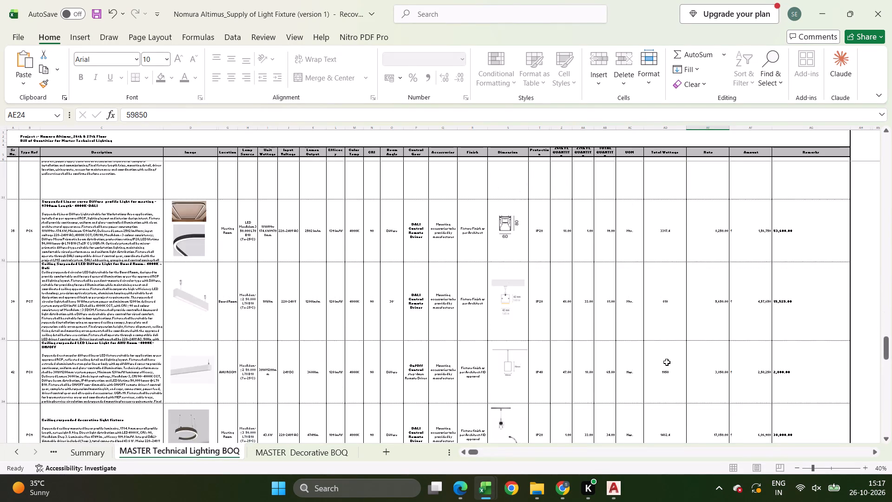
pyautogui.scroll(-14, 666, 362)
pyautogui.scroll(1, 666, 362)
pyautogui.click(698, 319)
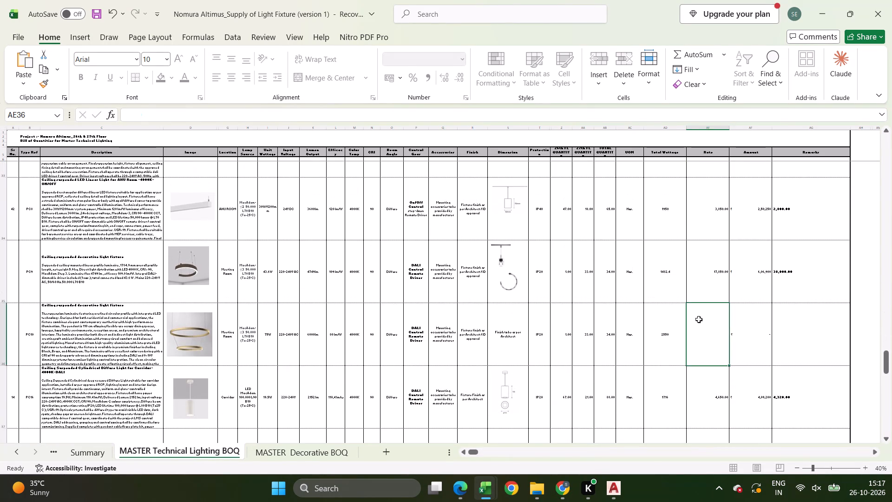
pyautogui.scroll(-6, 698, 319)
pyautogui.scroll(-17, 698, 319)
pyautogui.click(698, 319)
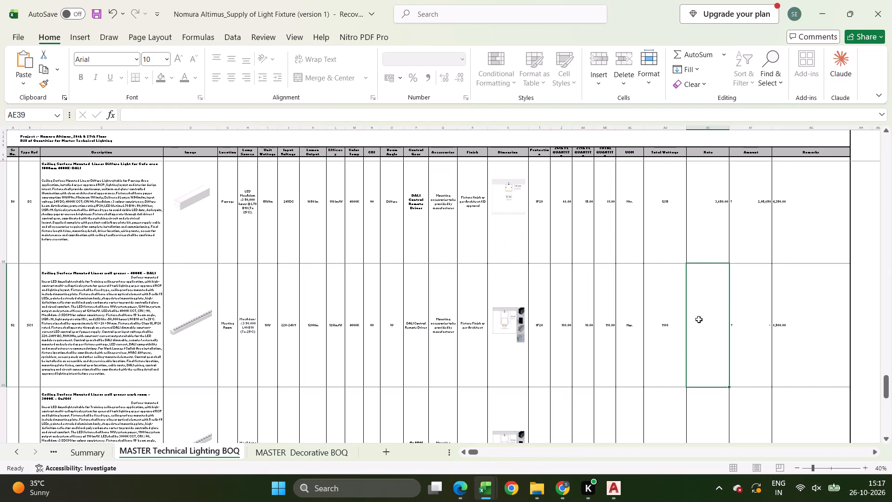
pyautogui.write('9850')
pyautogui.press('Return')
# Enter the remark "Need More details" in AG36 for the unpriced ceiling suspended decorative light fixture.
pyautogui.scroll(-6, 773, 403)
pyautogui.scroll(1, 773, 403)
pyautogui.scroll(-6, 773, 403)
pyautogui.scroll(1, 773, 403)
pyautogui.scroll(-13, 773, 403)
pyautogui.scroll(5, 773, 403)
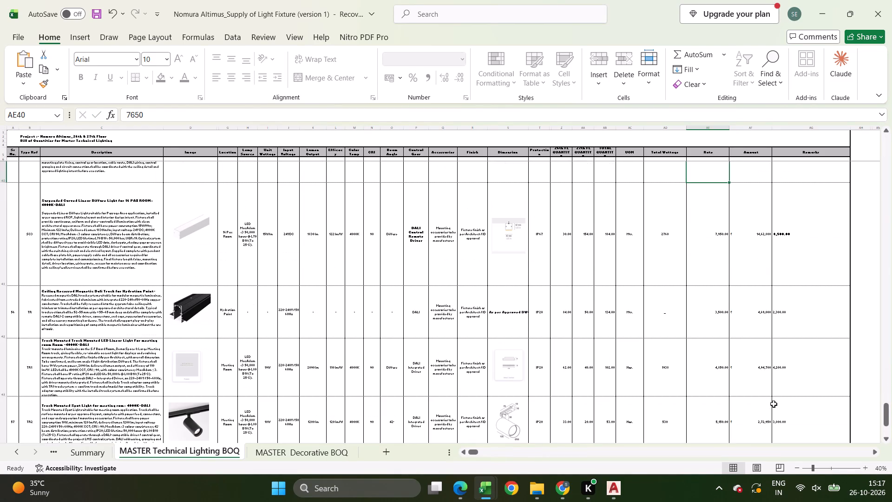
pyautogui.scroll(13, 773, 403)
pyautogui.scroll(11, 773, 403)
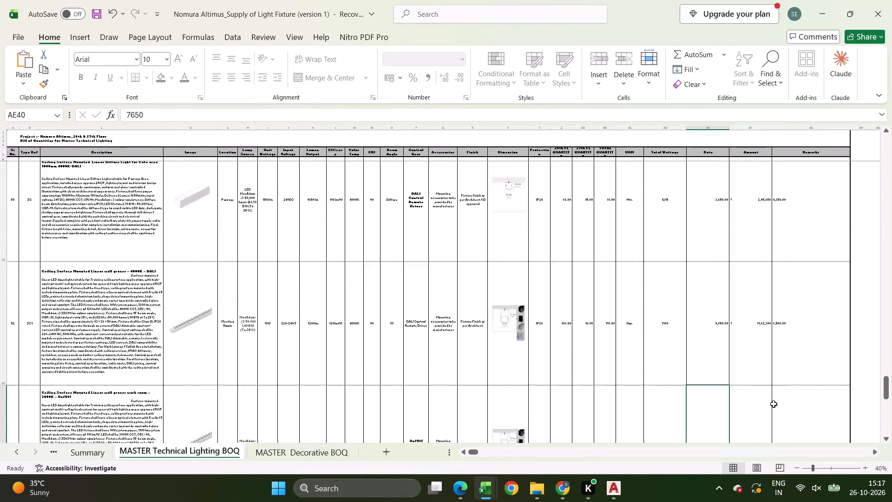
pyautogui.scroll(20, 773, 403)
pyautogui.scroll(2, 773, 403)
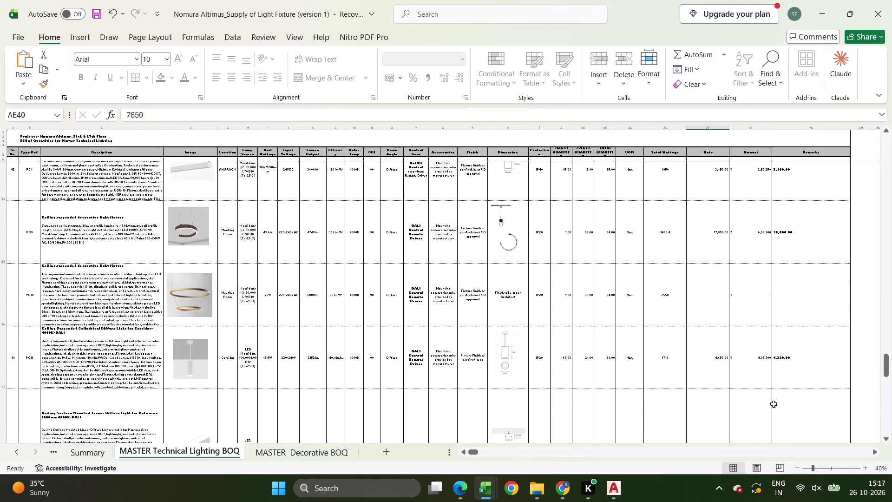
pyautogui.click(799, 291)
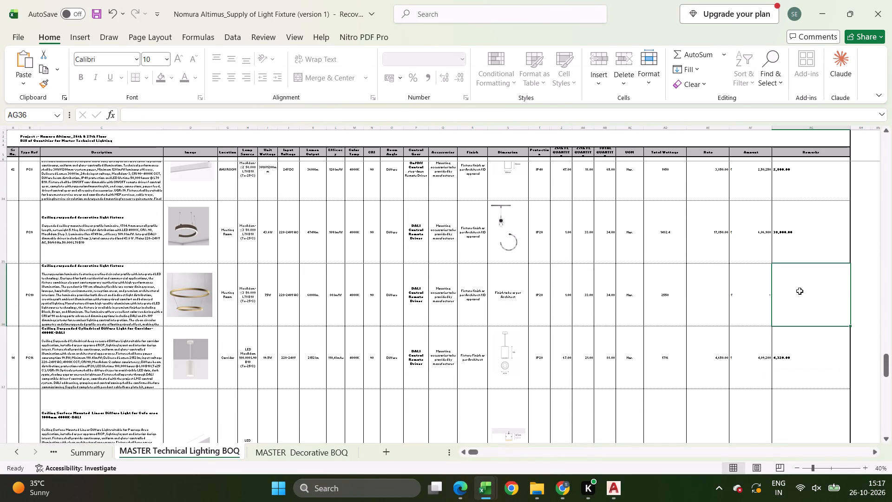
pyautogui.write('Need More details')
pyautogui.press('Return')
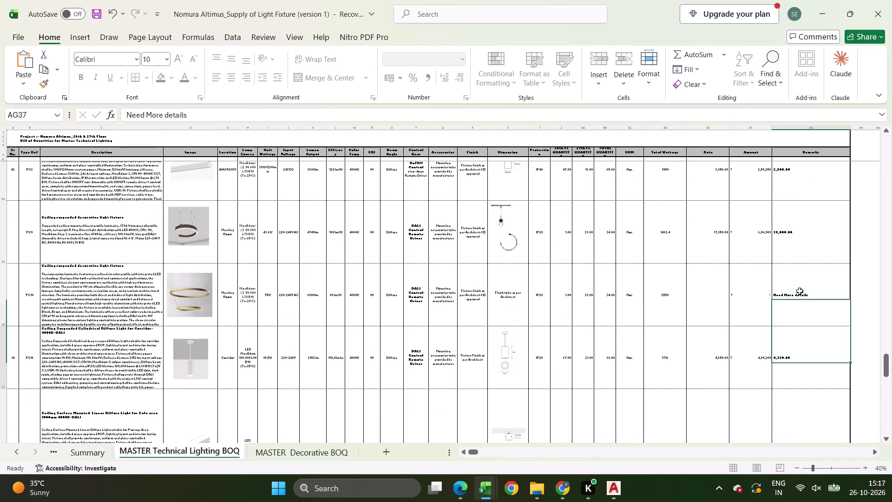
# Check the Rate and Remarks columns from row 36 back up to the first fixtures for missing or mismatched figures.
pyautogui.scroll(7, 799, 291)
pyautogui.scroll(16, 684, 304)
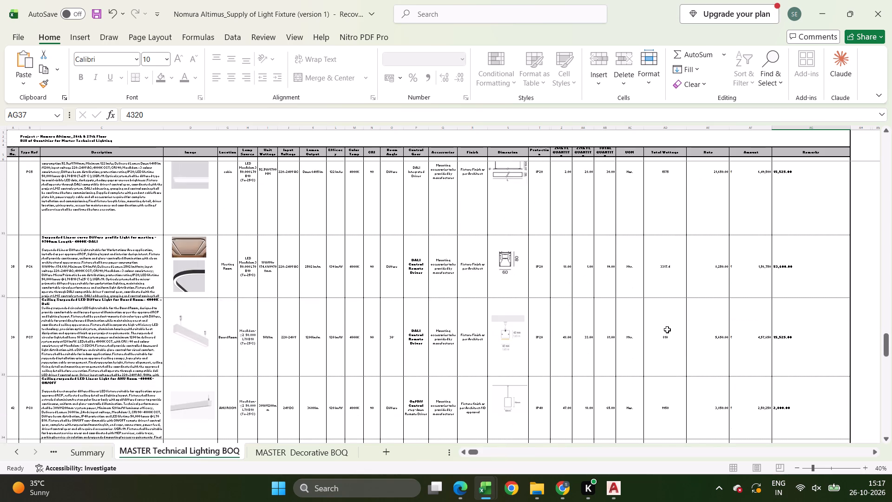
pyautogui.scroll(11, 667, 329)
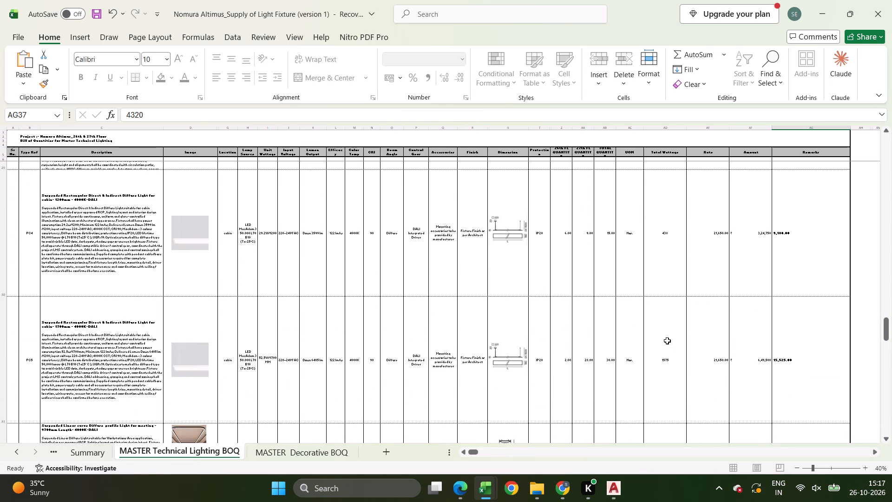
pyautogui.scroll(14, 667, 340)
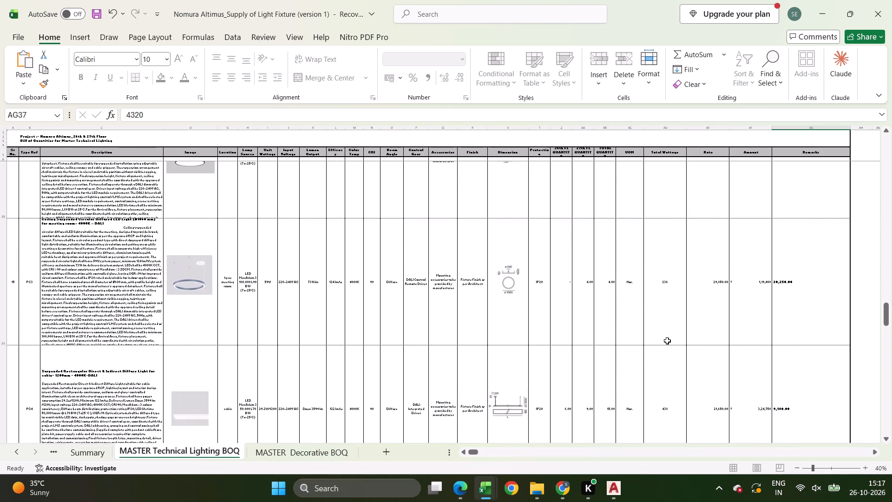
pyautogui.scroll(13, 667, 340)
pyautogui.scroll(9, 667, 340)
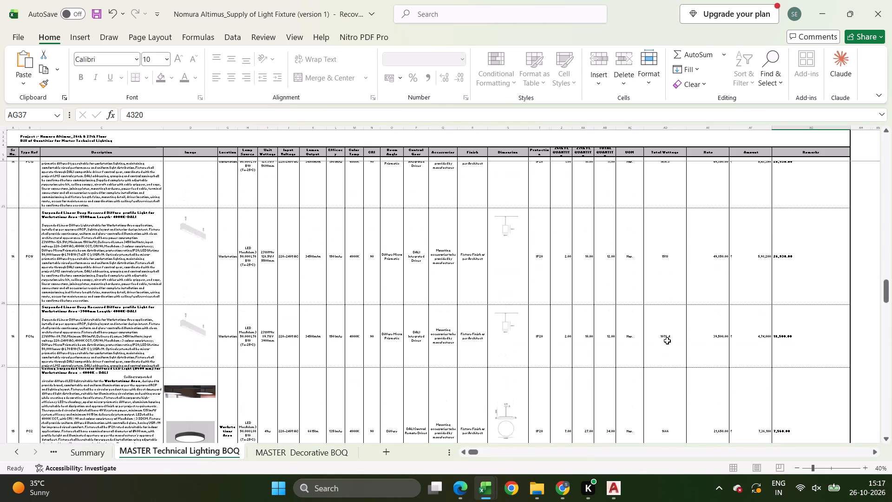
pyautogui.scroll(3, 692, 350)
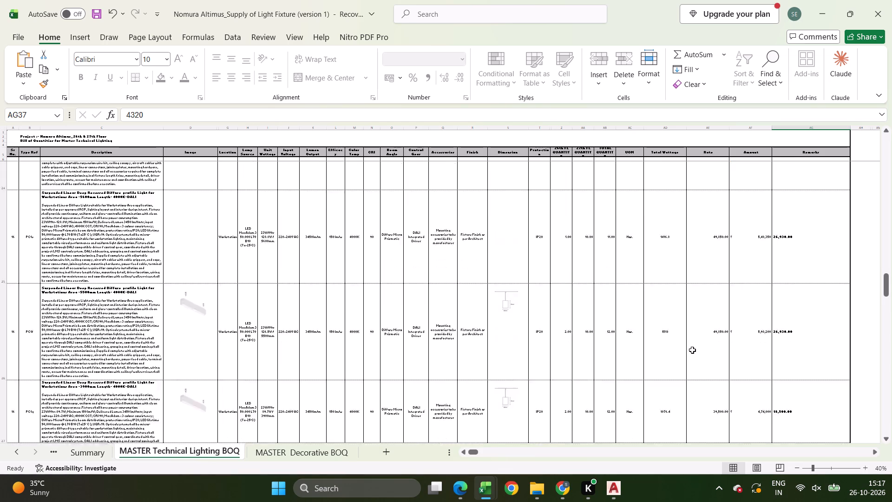
pyautogui.scroll(20, 692, 350)
pyautogui.scroll(18, 692, 350)
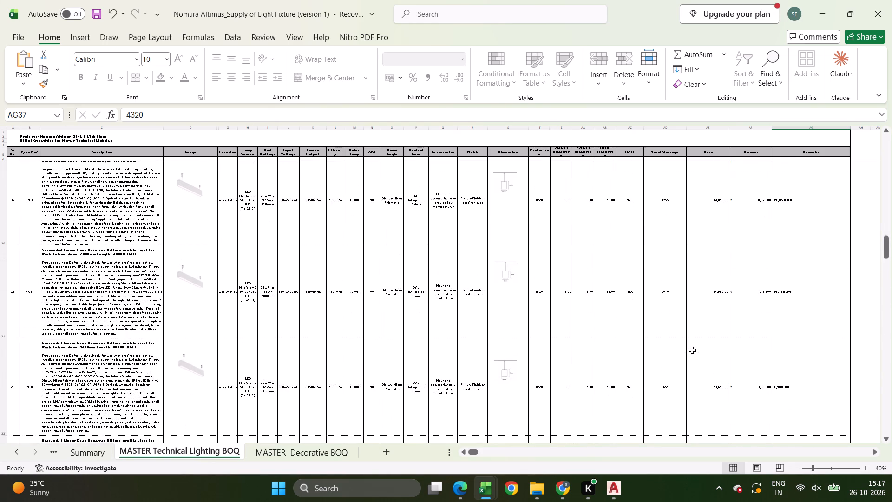
pyautogui.scroll(20, 692, 350)
pyautogui.scroll(6, 692, 350)
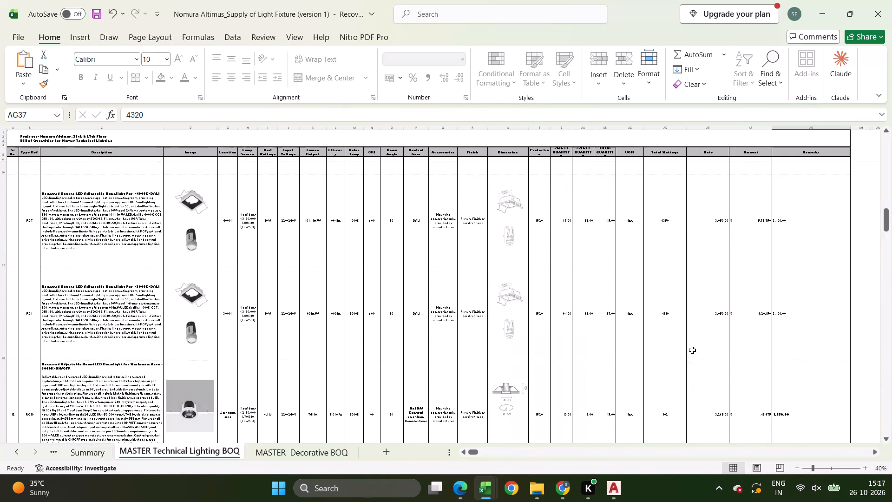
pyautogui.scroll(20, 692, 350)
pyautogui.scroll(17, 692, 350)
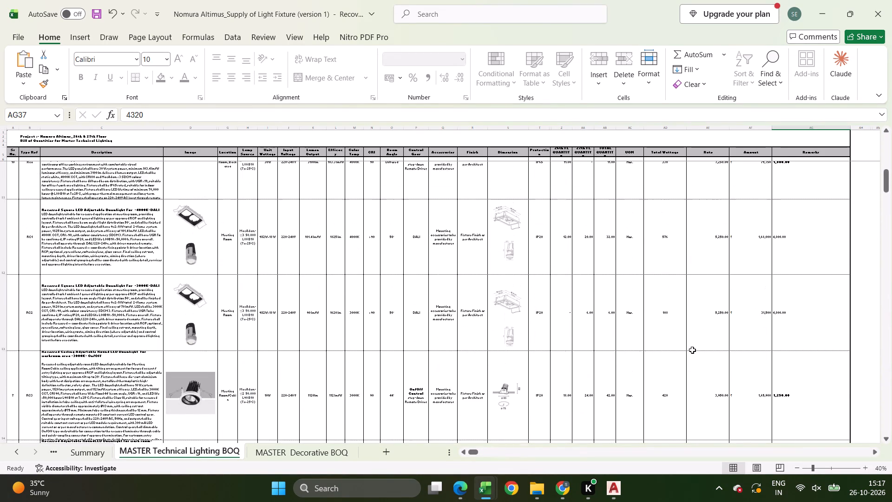
pyautogui.scroll(20, 692, 350)
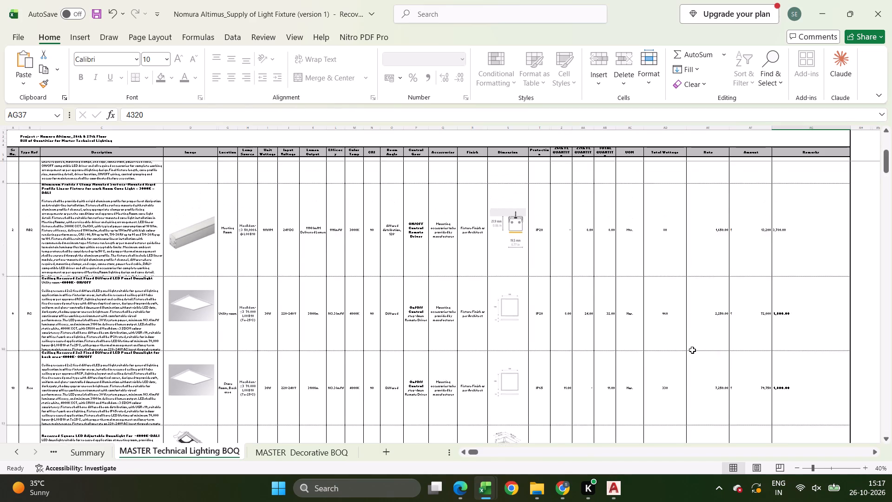
pyautogui.scroll(4, 692, 350)
# Compare the rates with the remark figures from the first fixtures down to the suspended circular lights.
pyautogui.scroll(-13, 692, 350)
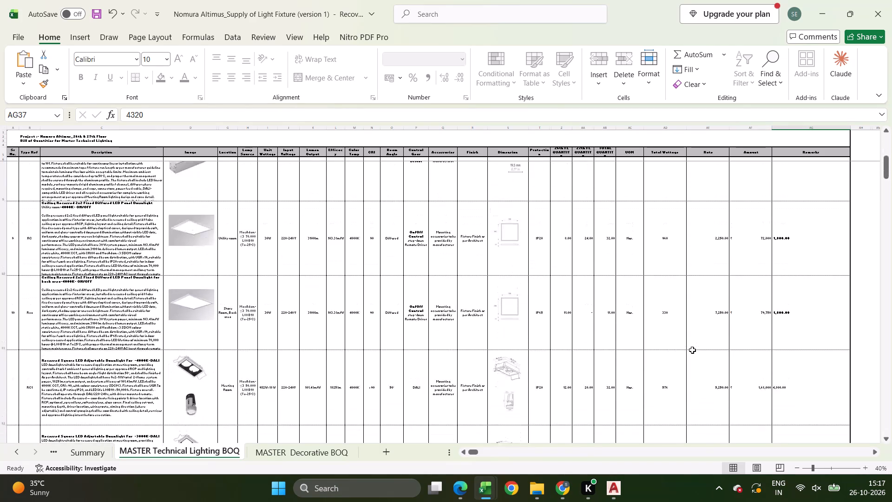
pyautogui.scroll(-14, 692, 350)
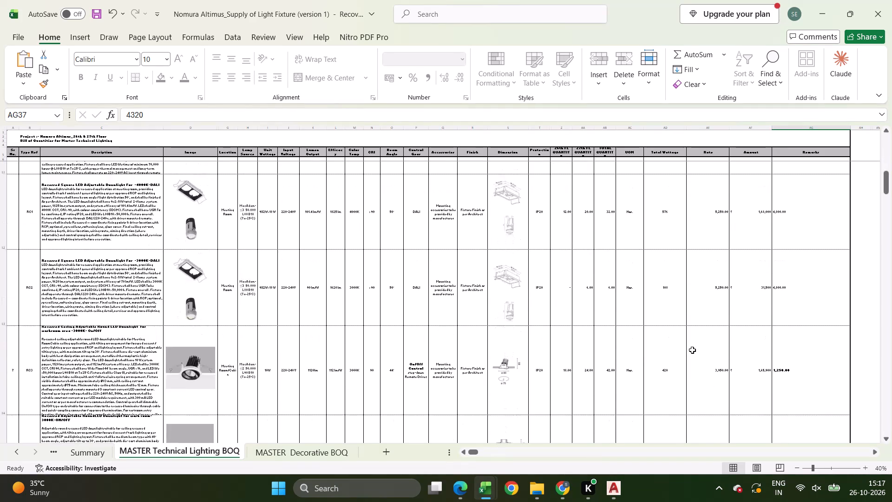
pyautogui.scroll(-20, 692, 350)
pyautogui.scroll(-19, 692, 350)
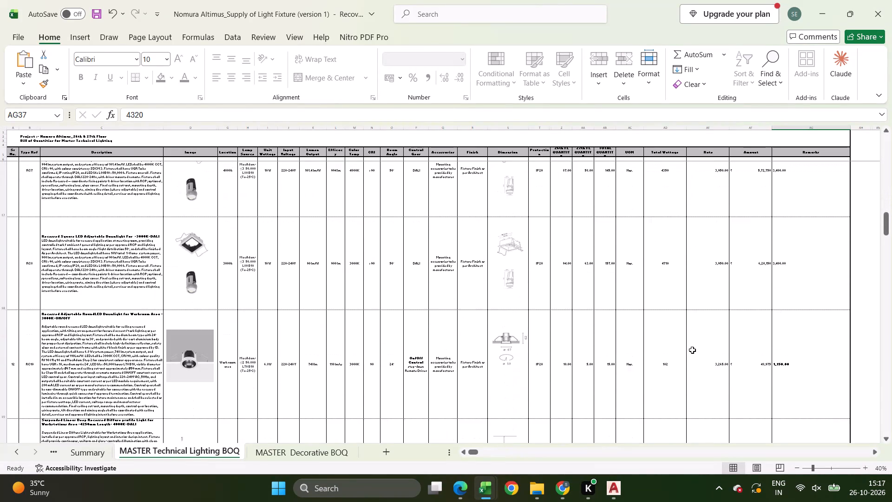
pyautogui.scroll(-20, 692, 350)
pyautogui.scroll(-20, 692, 350)
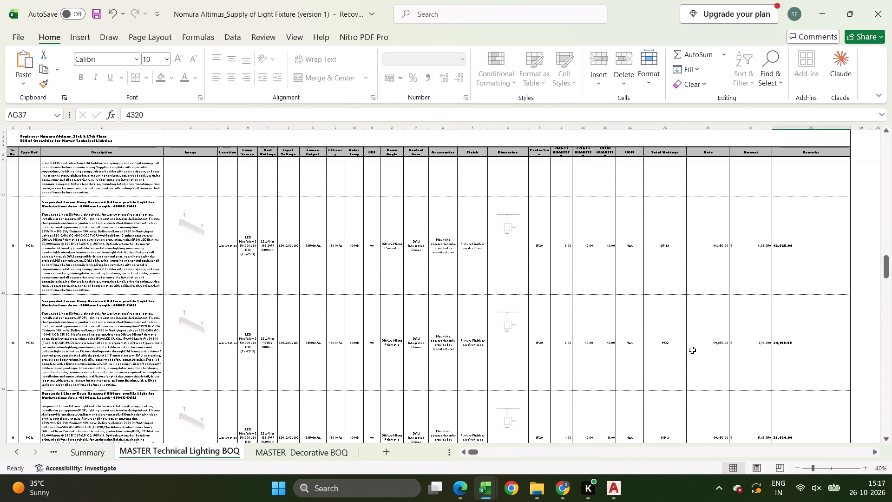
pyautogui.scroll(-16, 692, 350)
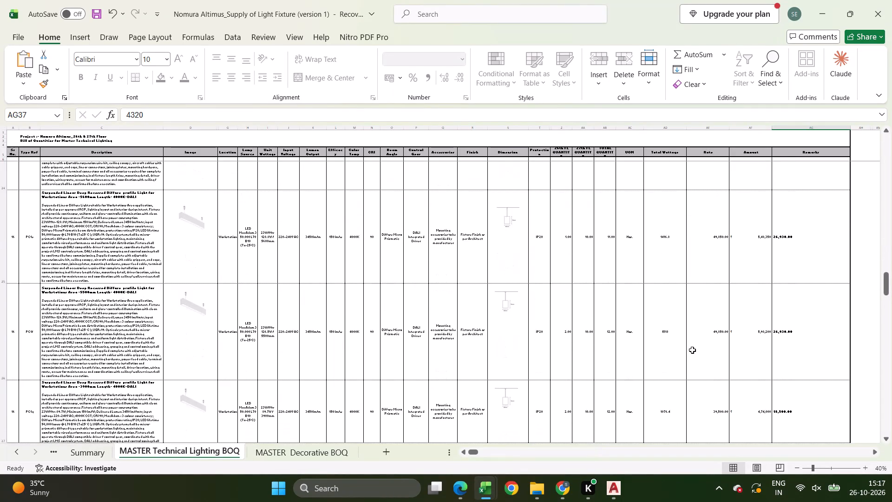
pyautogui.scroll(-6, 692, 350)
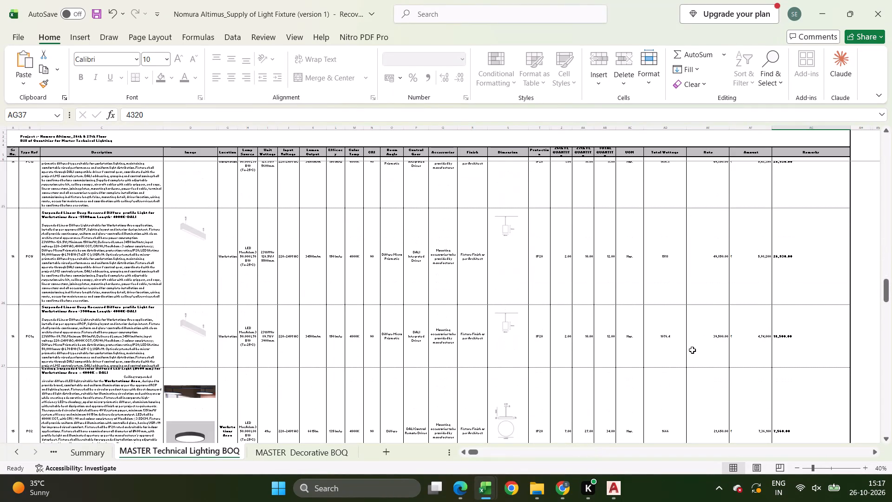
pyautogui.scroll(-6, 692, 350)
pyautogui.scroll(1, 692, 350)
pyautogui.scroll(-5, 692, 350)
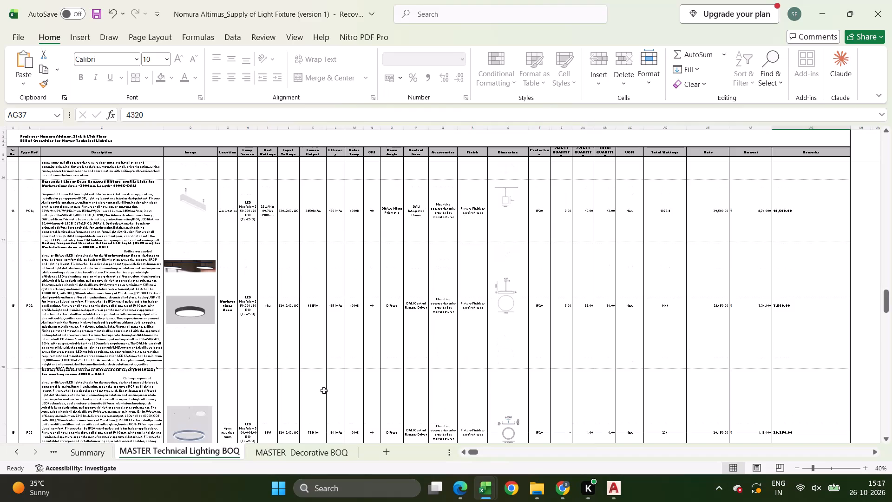
pyautogui.keyDown('ctrl'); pyautogui.scroll(2, 56, 404); pyautogui.keyUp('ctrl')
pyautogui.scroll(-18, 82, 395)
pyautogui.scroll(2, 83, 394)
# Review the fixture descriptions and specifications from the first cove light down to the suspended linear workstation lights.
pyautogui.moveTo(83, 394); pyautogui.dragTo(86, 252, button='middle')
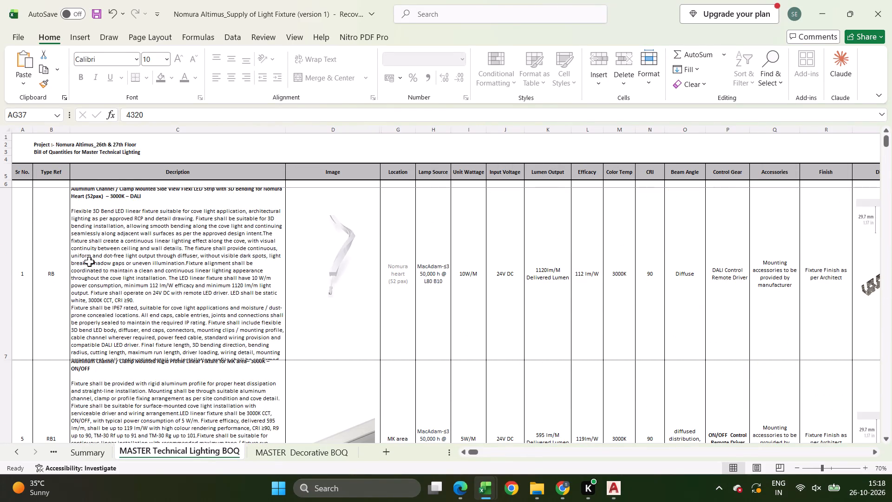
pyautogui.scroll(9, 105, 324)
pyautogui.click(159, 359)
pyautogui.scroll(6, 170, 366)
pyautogui.scroll(-9, 170, 366)
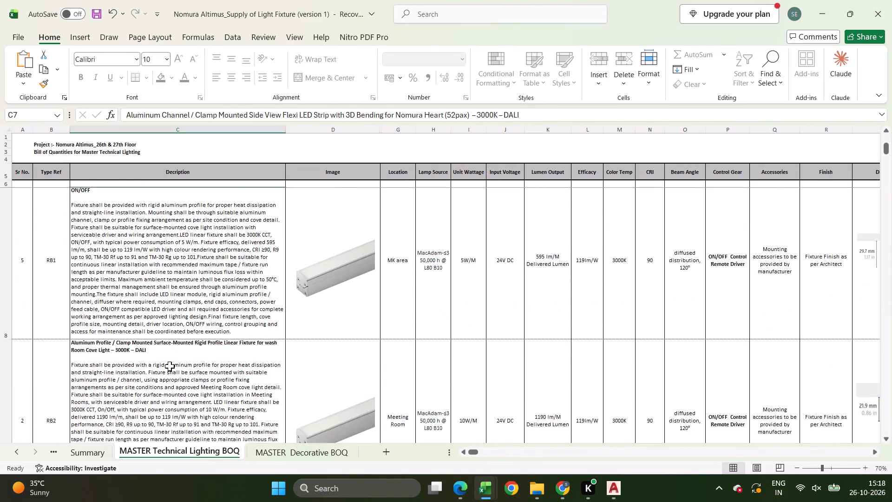
pyautogui.scroll(-9, 170, 366)
pyautogui.scroll(4, 170, 366)
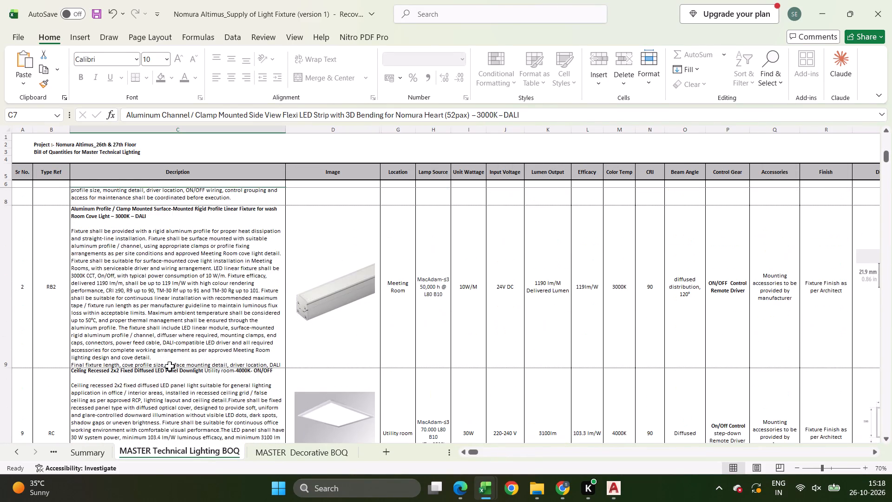
pyautogui.scroll(-17, 170, 366)
pyautogui.scroll(-5, 170, 366)
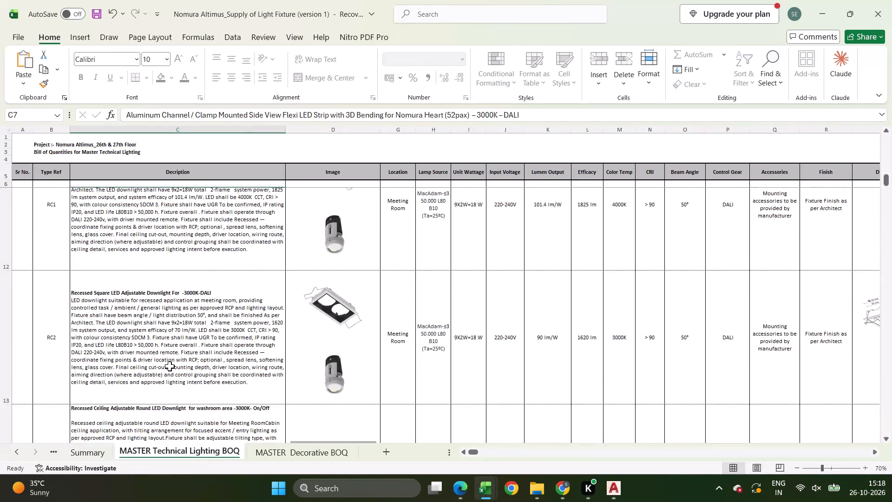
pyautogui.scroll(-19, 170, 366)
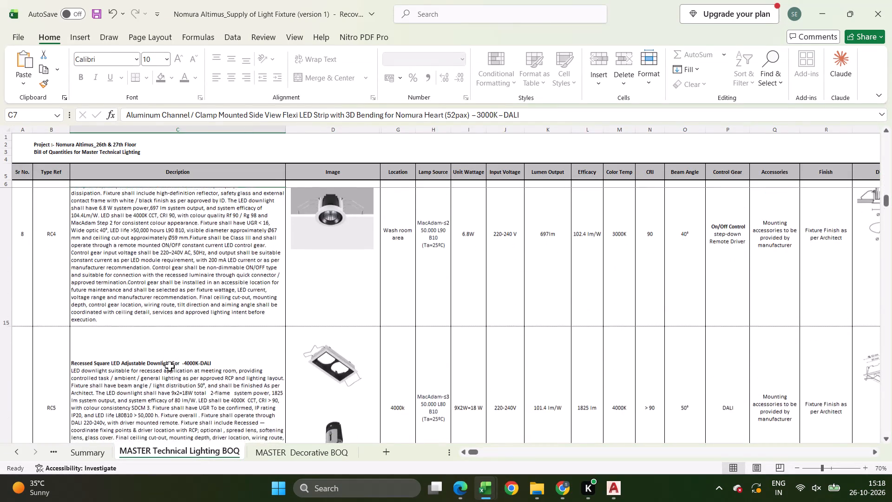
pyautogui.scroll(-13, 170, 366)
pyautogui.scroll(-15, 170, 366)
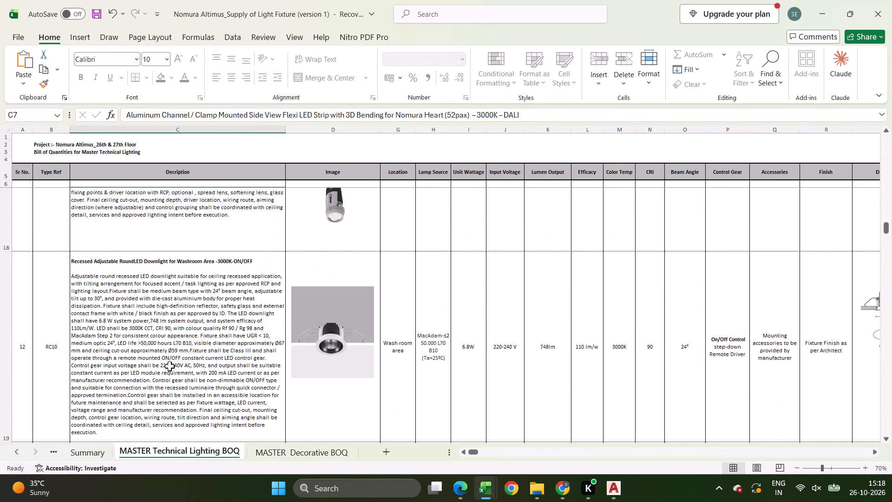
pyautogui.scroll(-9, 170, 366)
# Compare the lengths, rates and remark figures of the suspended linear workstation profile lights, especially the 8400 mm and 7000 mm types.
pyautogui.click(170, 366)
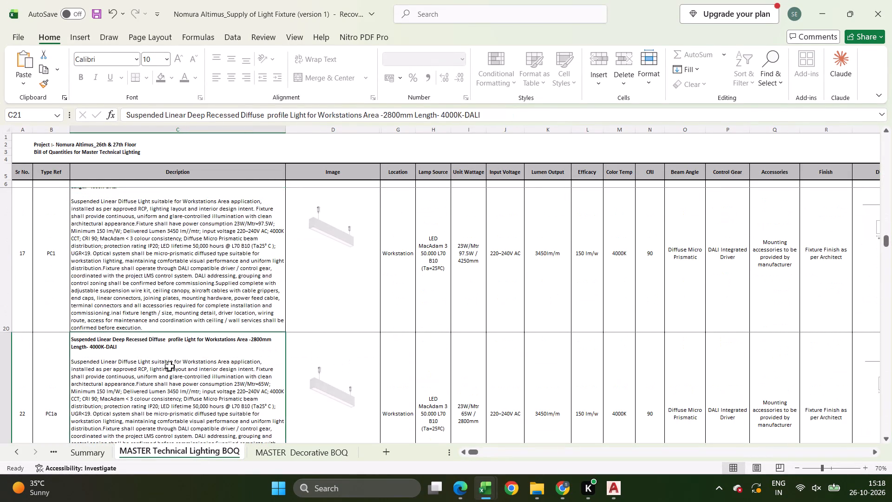
pyautogui.press('Up')
pyautogui.press('Down')
pyautogui.press('Down')
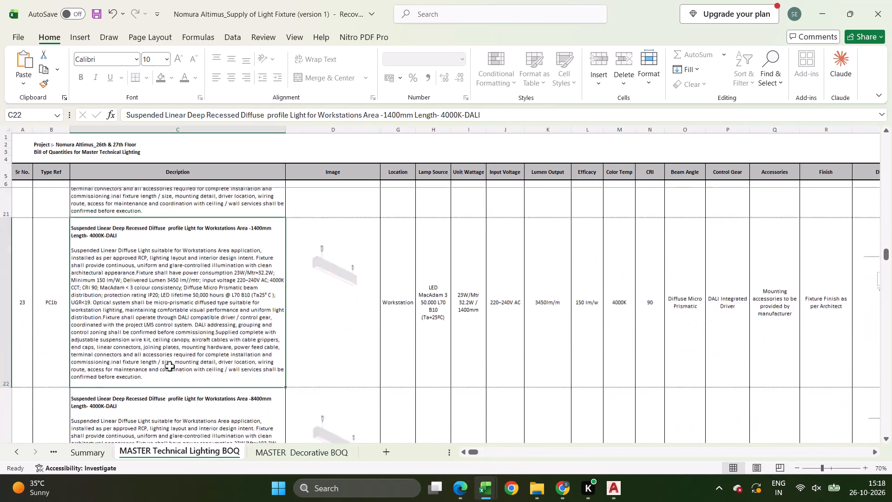
pyautogui.press('Down')
pyautogui.press('Right')
pyautogui.press('Right')
pyautogui.hotkey('ctrl', 'Right')
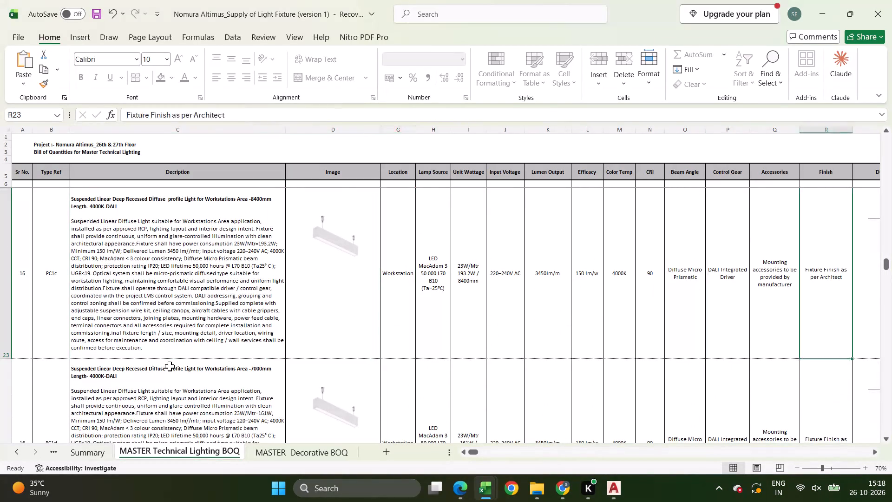
pyautogui.press('Right')
pyautogui.press('Right')
pyautogui.press('Right')
pyautogui.press('Right')
pyautogui.press('Right')
pyautogui.press('Right')
pyautogui.press('Right')
pyautogui.press('Right')
pyautogui.press('Right')
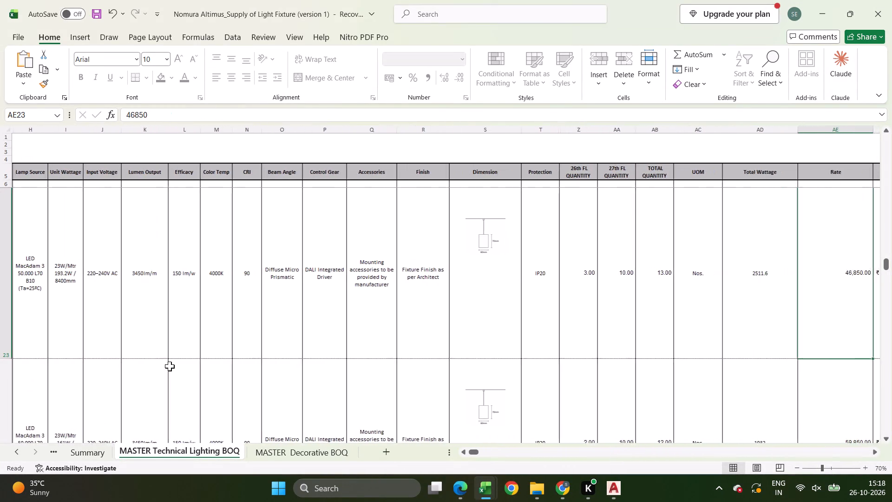
pyautogui.press('Right')
pyautogui.press('Right')
pyautogui.press('Left')
pyautogui.press('Left')
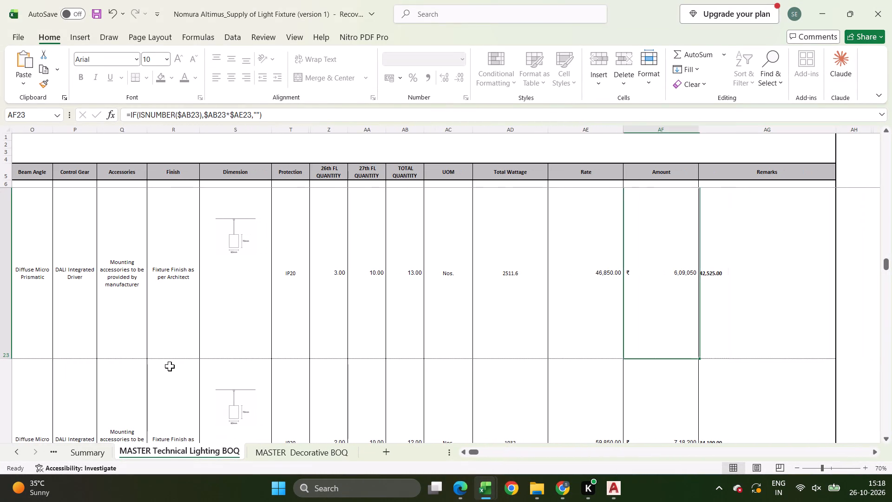
pyautogui.press('Left')
pyautogui.press('Down')
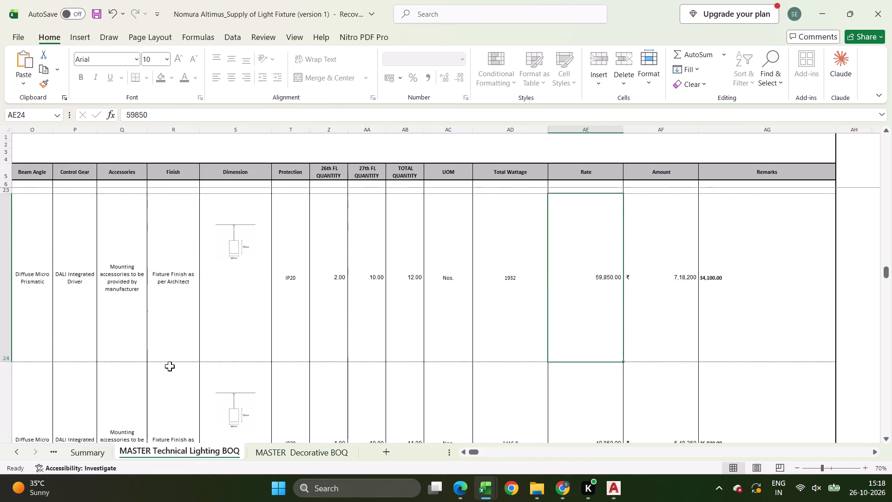
pyautogui.scroll(2, 218, 353)
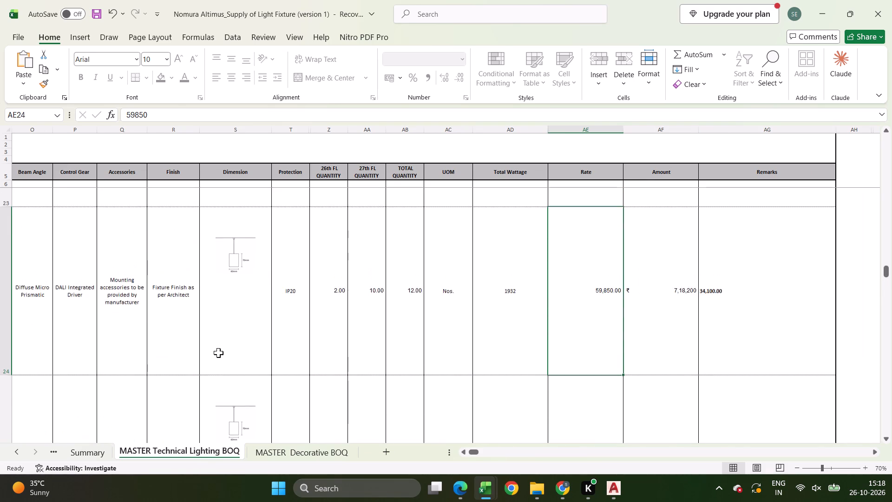
pyautogui.scroll(4, 218, 353)
pyautogui.scroll(-2, 218, 353)
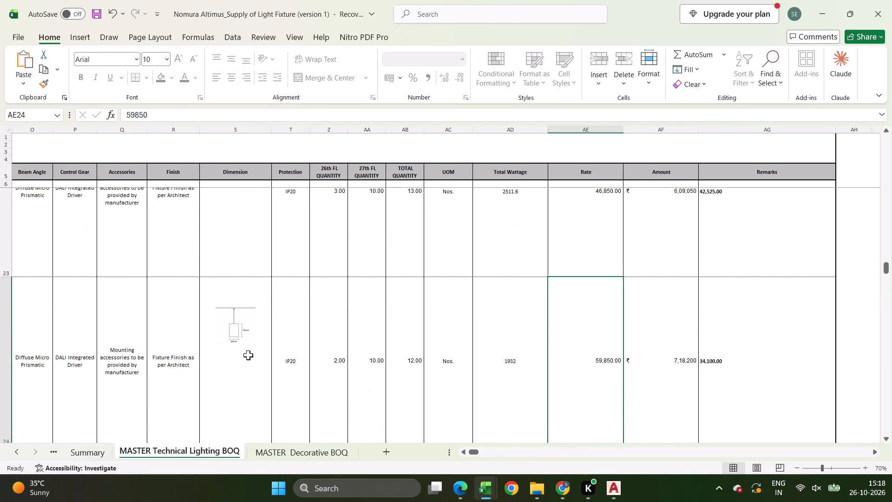
pyautogui.moveTo(249, 356); pyautogui.dragTo(26, 391, button='middle')
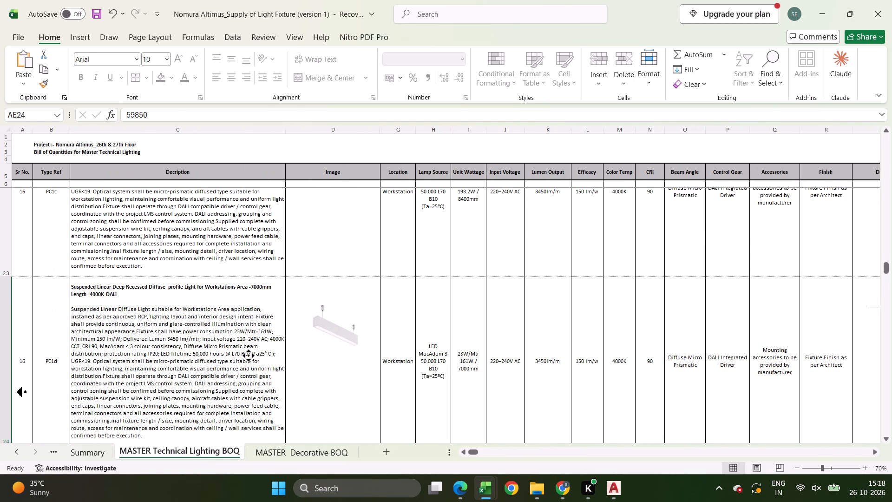
# Set the rate in AE23 to 89500 for the 8400 mm suspended linear diffuse profile light (PC1c).
pyautogui.press('Up')
pyautogui.press('Down')
pyautogui.press('Up')
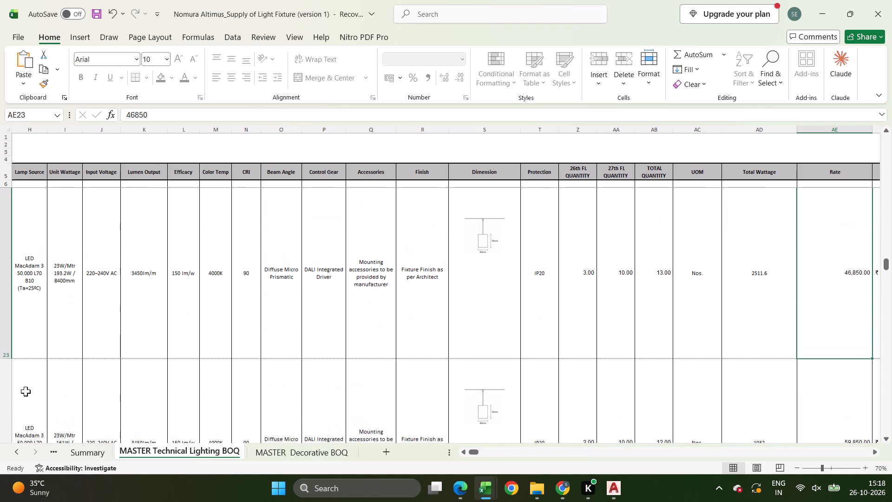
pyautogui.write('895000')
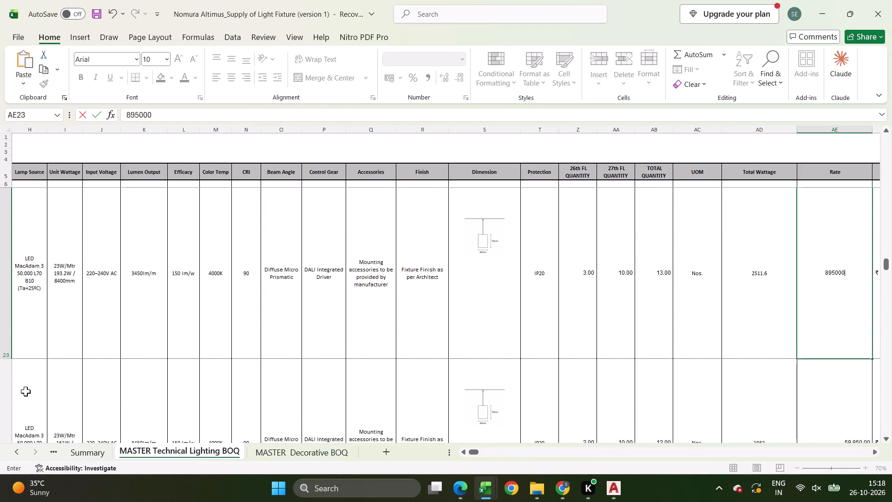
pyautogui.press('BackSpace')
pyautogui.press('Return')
# Check the rates, amounts and remark figures of the 8400 mm and 7000 mm suspended linear profile lights side by side.
pyautogui.keyDown('ctrl'); pyautogui.scroll(-1, 25, 402); pyautogui.keyUp('ctrl')
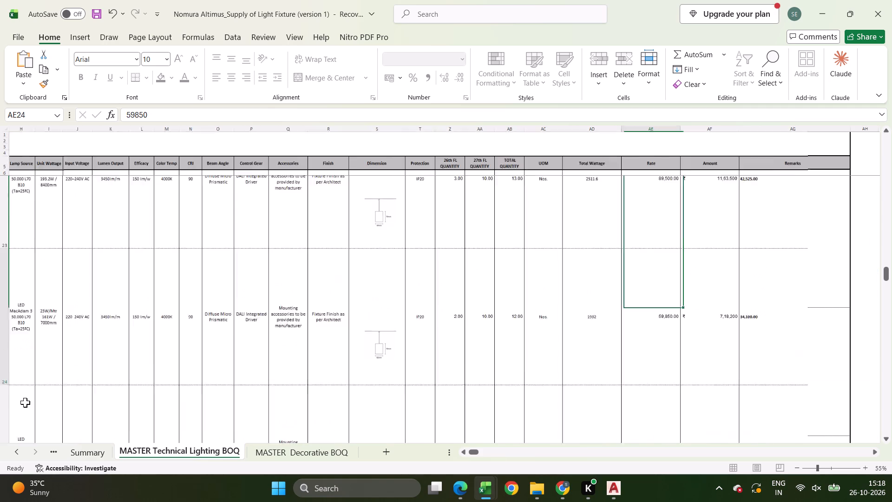
pyautogui.scroll(4, 287, 432)
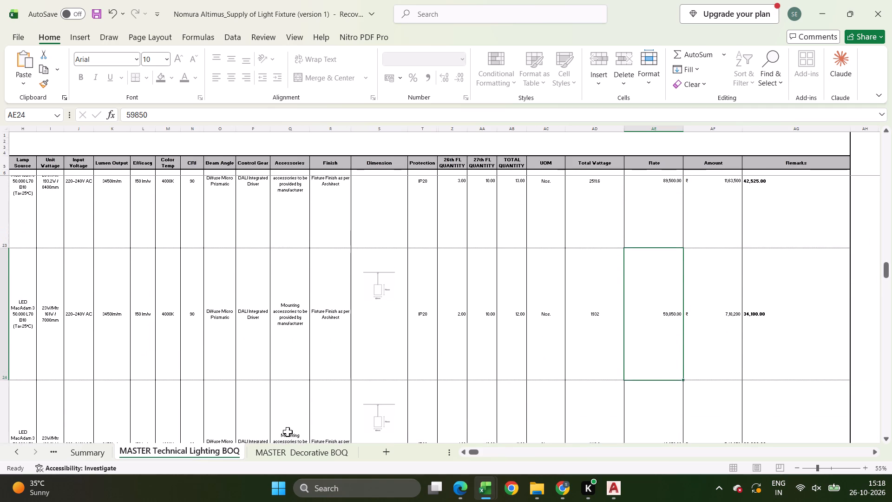
pyautogui.scroll(2, 288, 432)
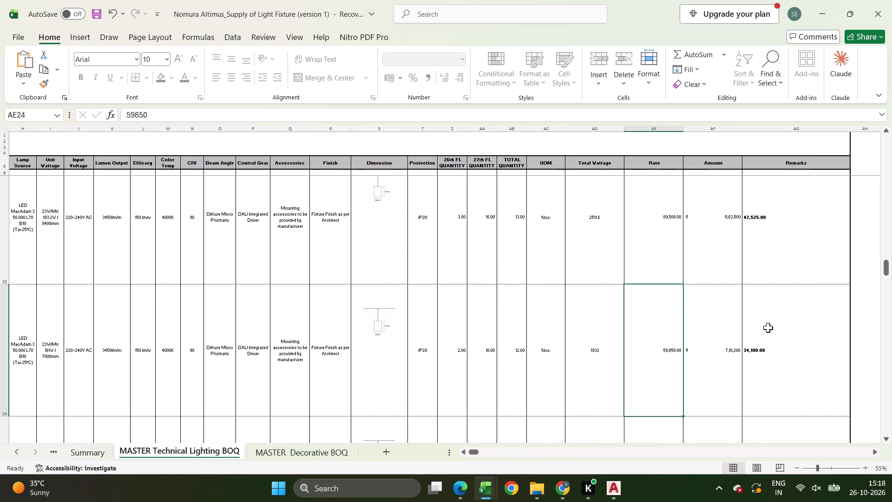
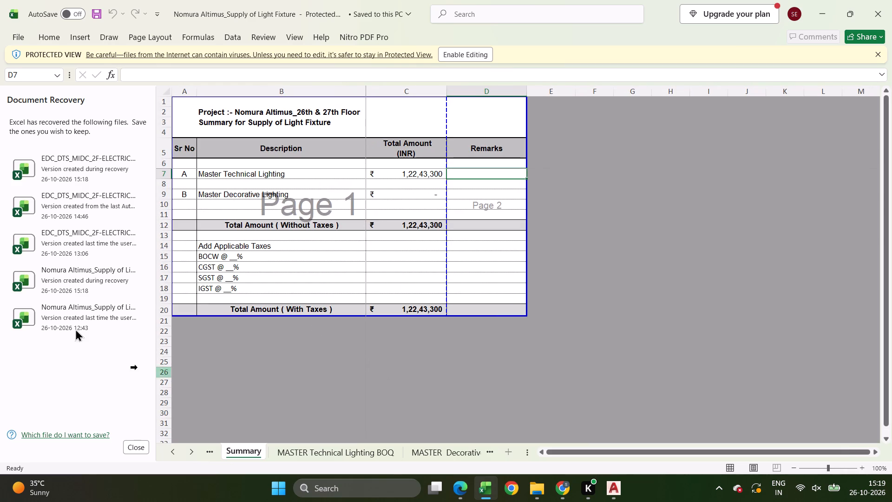
# Open the recovered Nomura Altimus Supply of Light Fixture version from 12:43, choosing Nitro PDF Creator as the printer.
pyautogui.doubleClick(78, 315)
pyautogui.click(97, 266)
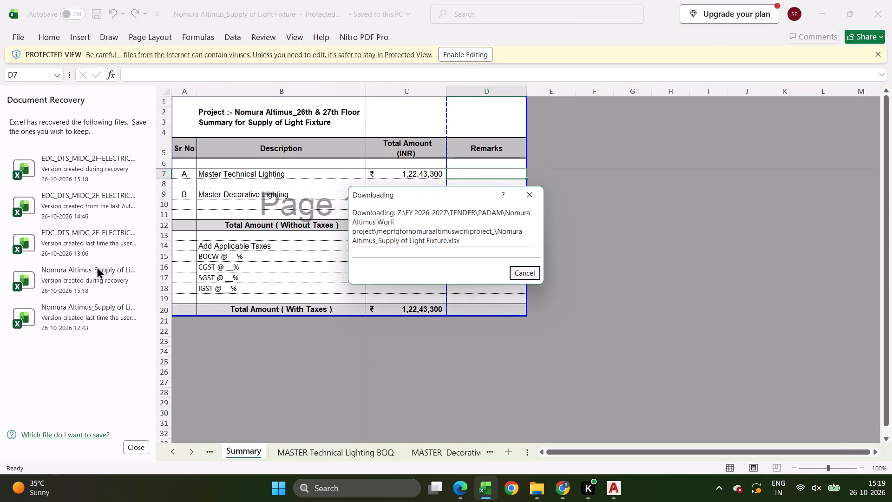
pyautogui.click(525, 270)
pyautogui.doubleClick(72, 280)
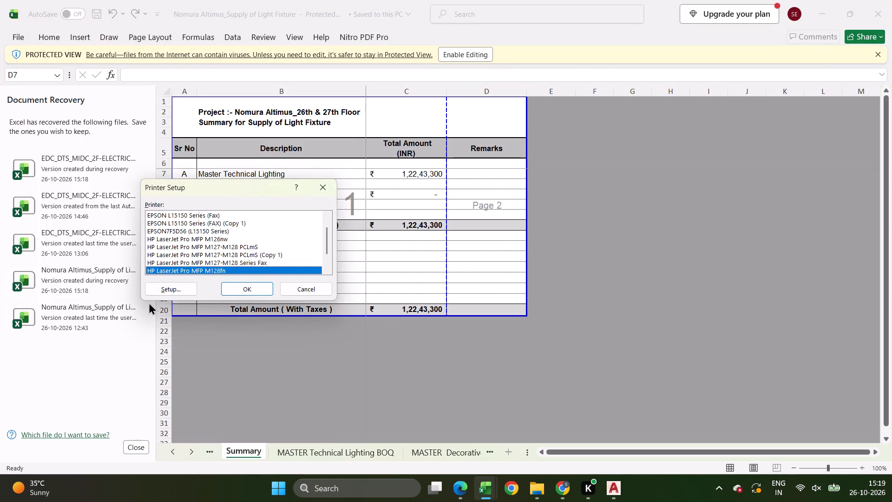
pyautogui.scroll(7, 234, 238)
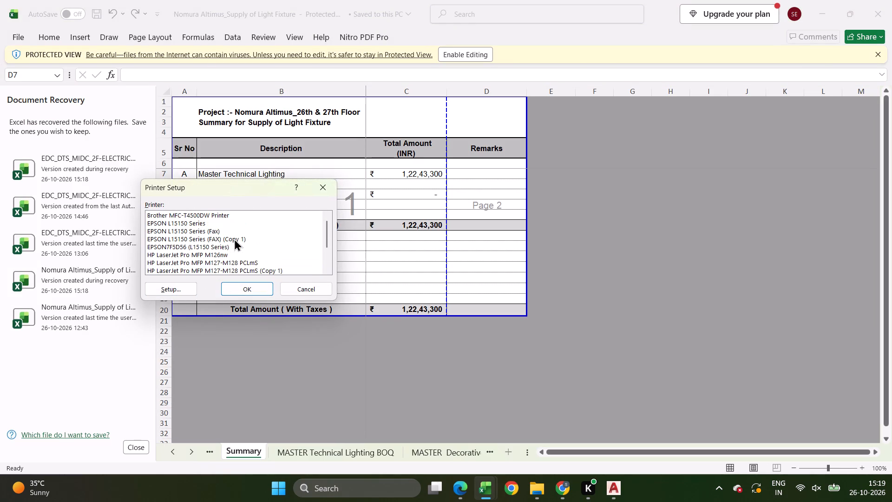
pyautogui.scroll(-4, 234, 238)
pyautogui.click(213, 265)
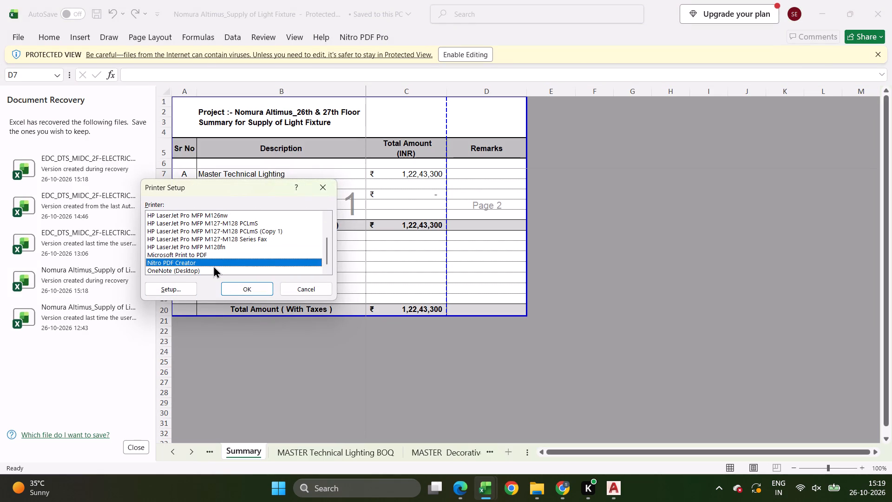
pyautogui.click(243, 287)
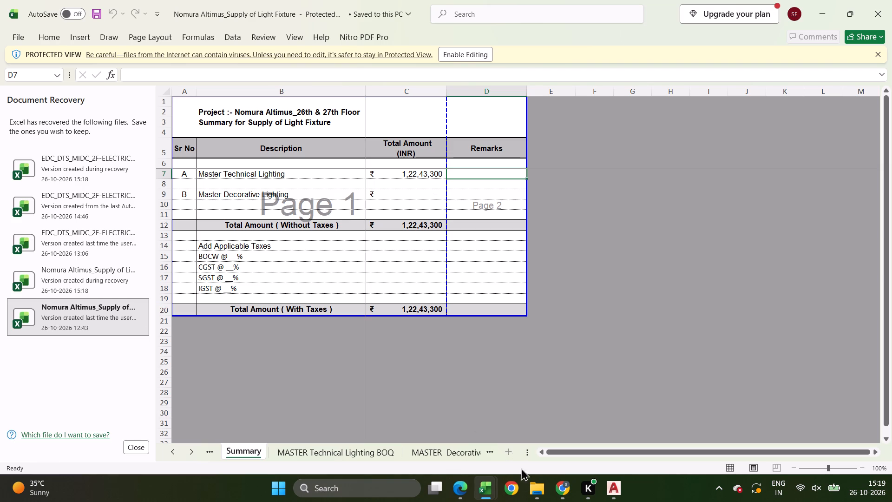
pyautogui.click(520, 443)
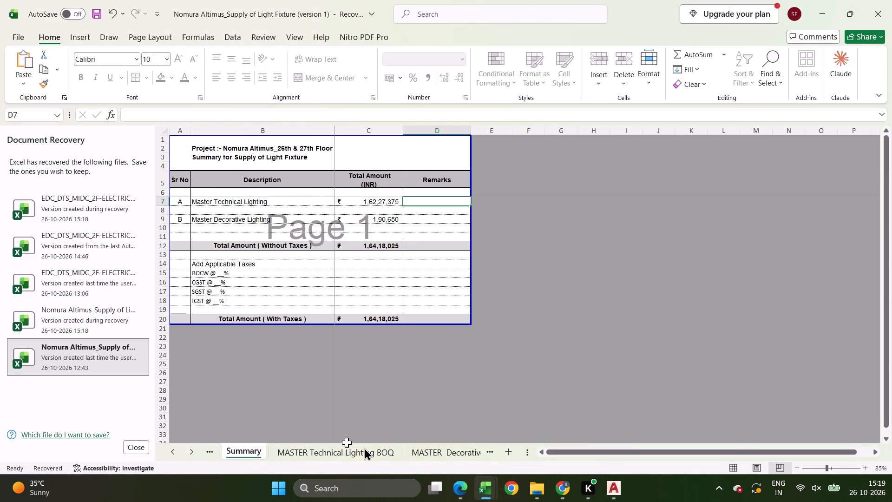
# Display the MASTER Technical Lighting BOQ sheet of the recovered workbook at the 8400 mm and 7000 mm light rates.
pyautogui.click(364, 448)
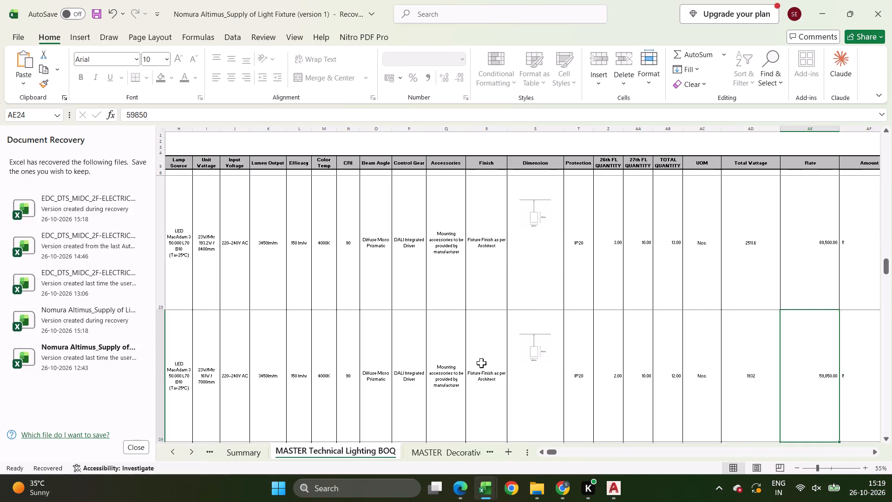
pyautogui.click(429, 299)
# Save the workbook as Nomura Altimus_Supply of Light Fixture (Recovered) in PADAM's Nomura Altimus Worli project folder, inside meprfqfornomuraaltimusworliproject_.
pyautogui.hotkey('ctrl', 's')
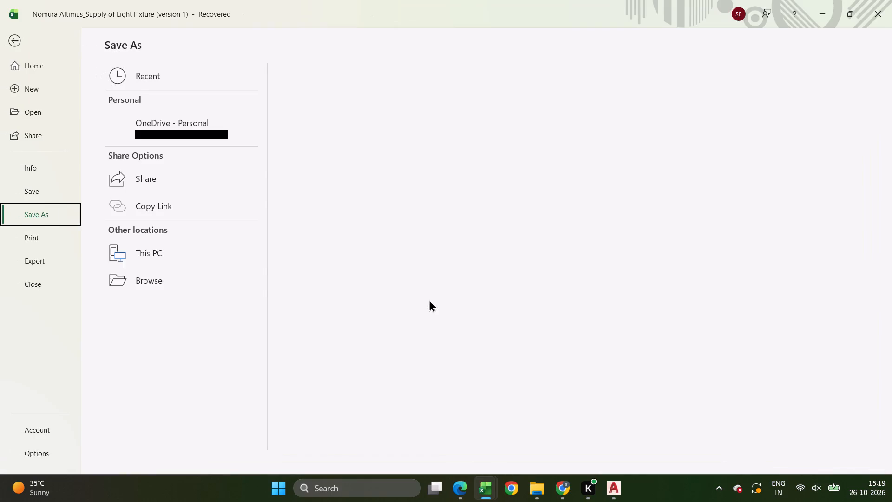
pyautogui.click(408, 126)
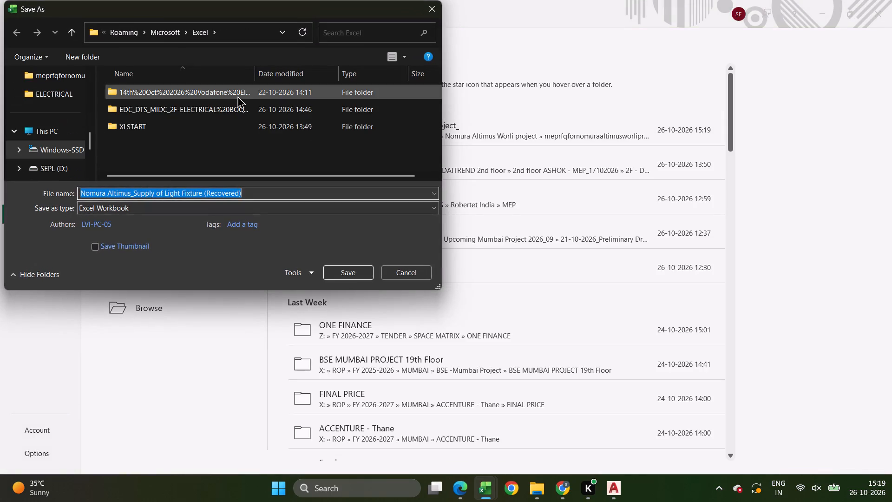
pyautogui.doubleClick(232, 107)
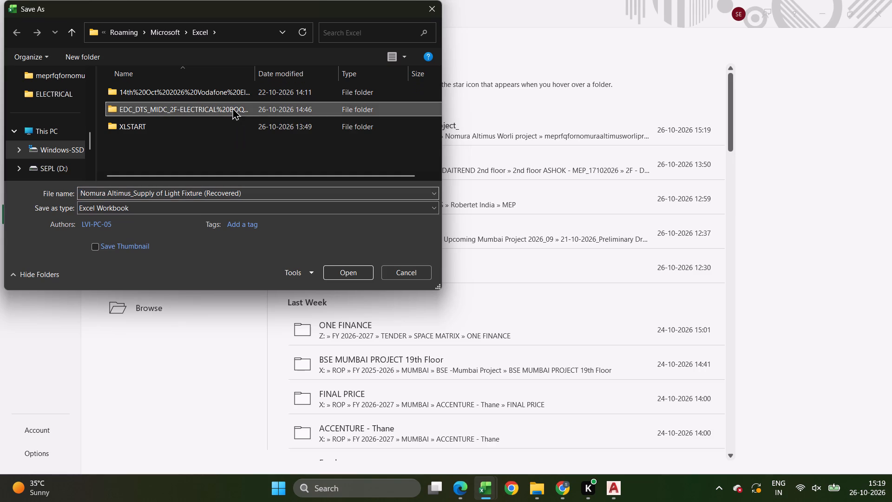
pyautogui.click(115, 30)
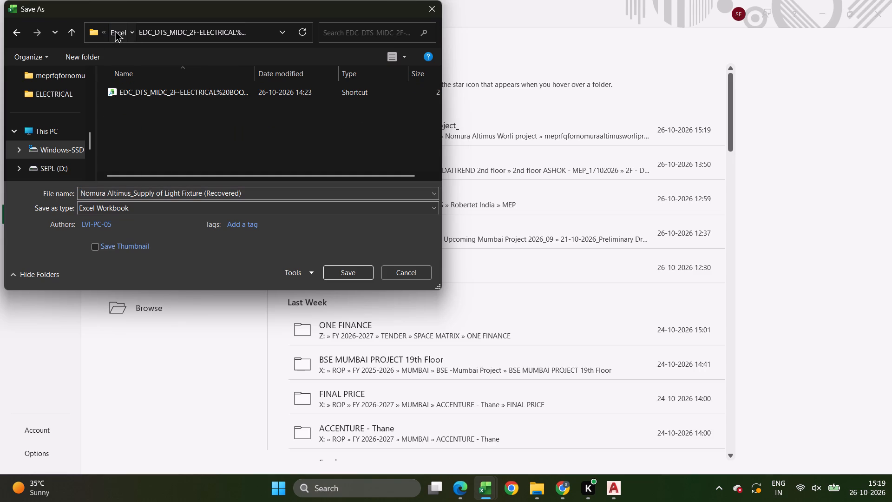
pyautogui.scroll(-3, 52, 151)
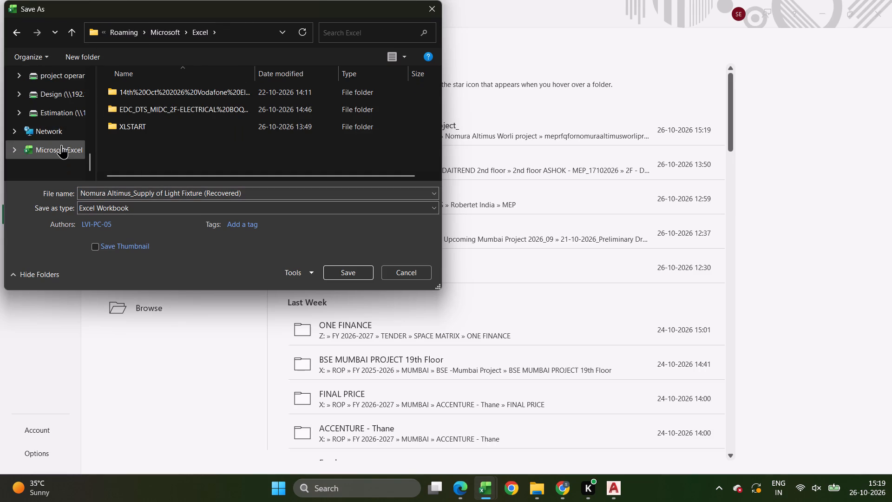
pyautogui.click(63, 121)
pyautogui.scroll(1, 63, 121)
pyautogui.scroll(-2, 136, 133)
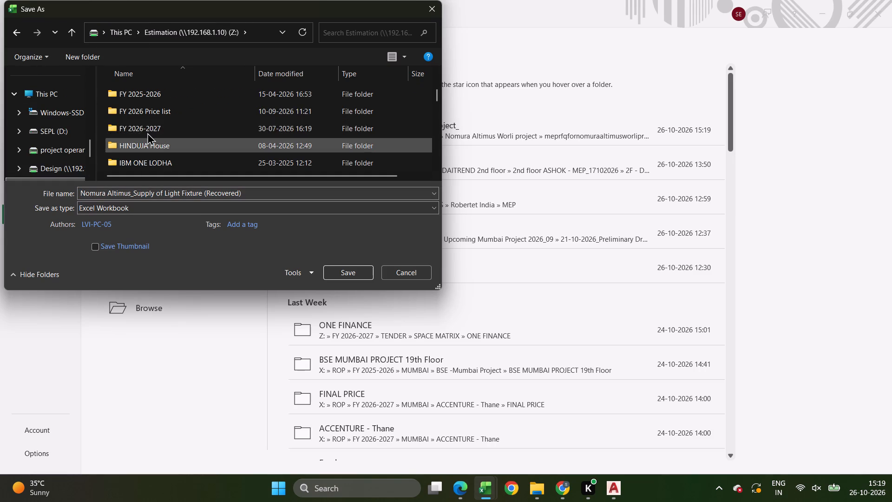
pyautogui.doubleClick(147, 132)
pyautogui.doubleClick(147, 132)
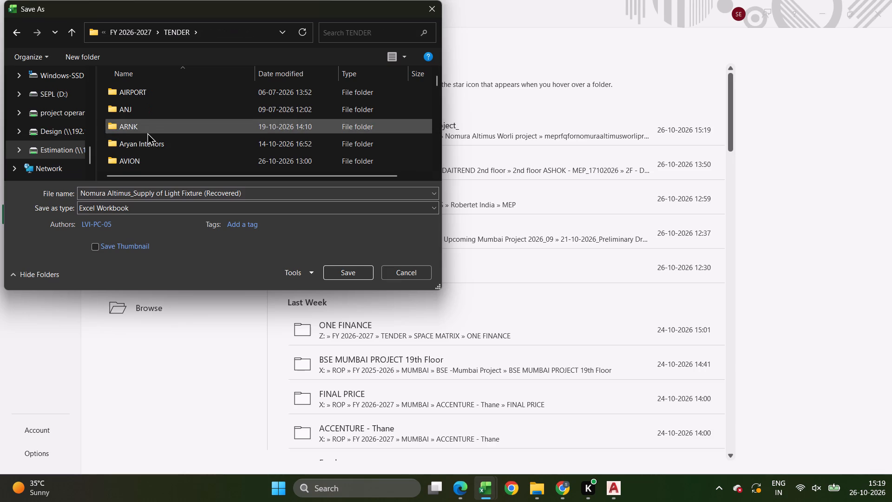
pyautogui.press('p')
pyautogui.press('Return')
pyautogui.press('Down')
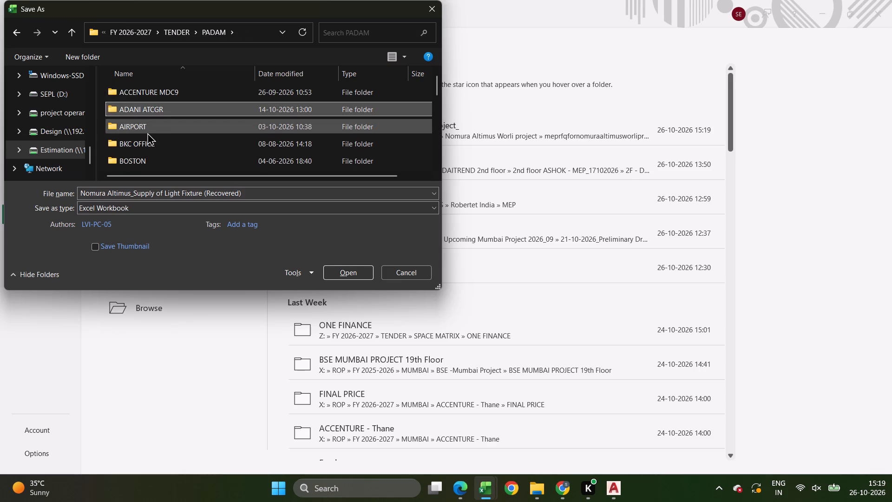
pyautogui.press('n')
pyautogui.press('Down')
pyautogui.press('Down')
pyautogui.press('Return')
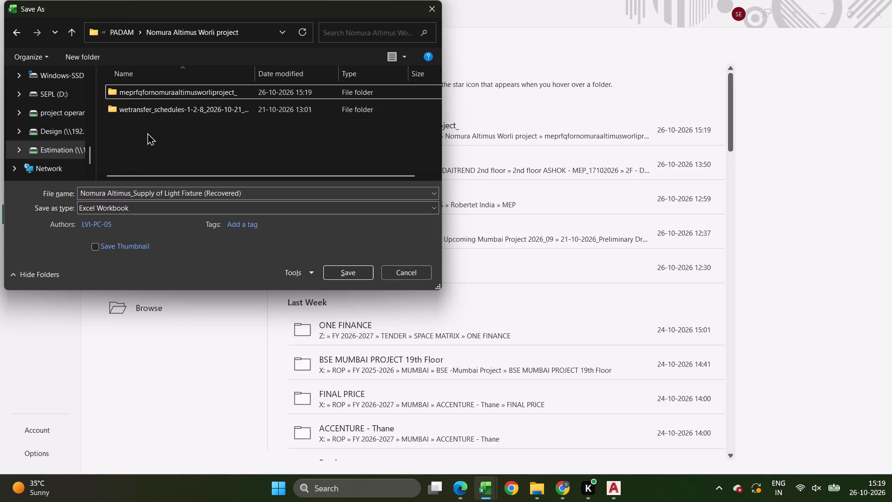
pyautogui.press('Down')
pyautogui.press('Up')
pyautogui.press('Return')
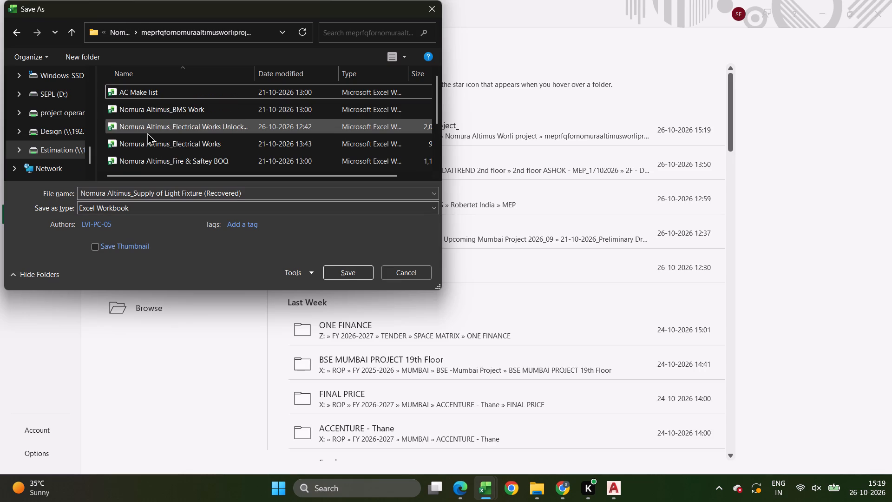
pyautogui.click(361, 277)
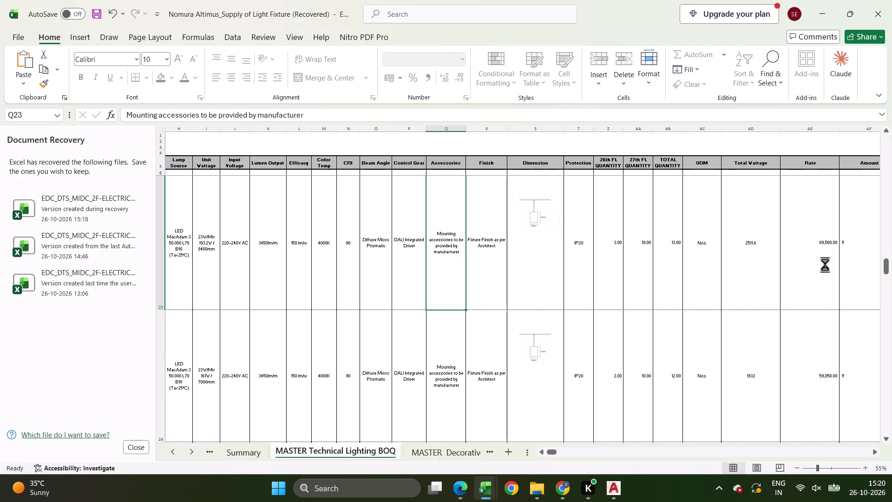
# Close the Document Recovery list, choosing to view the remaining recovered files later.
pyautogui.click(825, 264)
pyautogui.scroll(5, 814, 267)
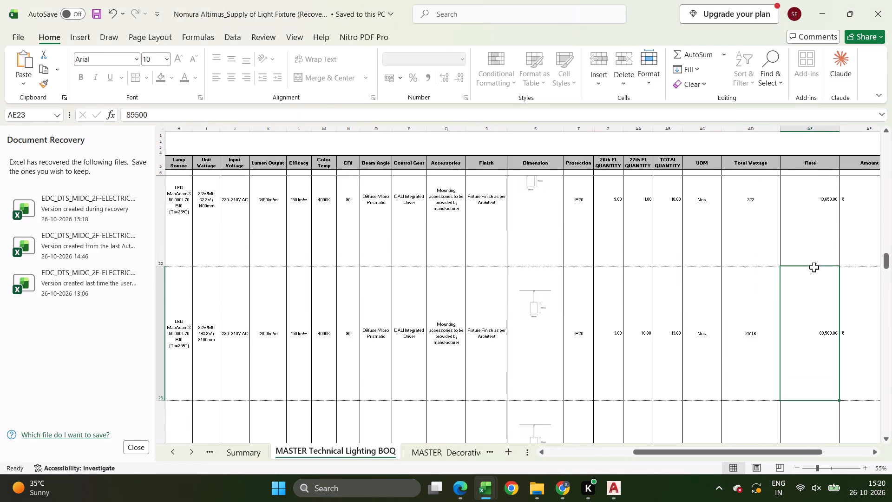
pyautogui.scroll(2, 806, 293)
pyautogui.click(141, 454)
pyautogui.click(140, 450)
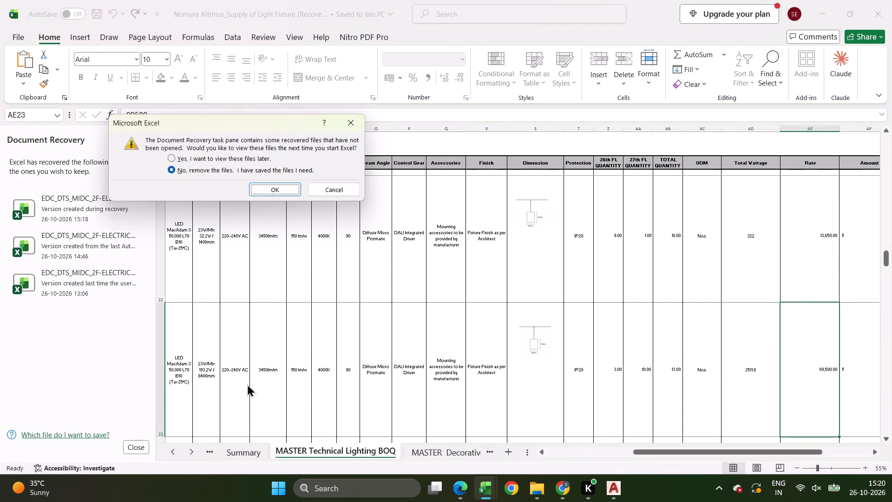
pyautogui.click(228, 161)
pyautogui.click(273, 190)
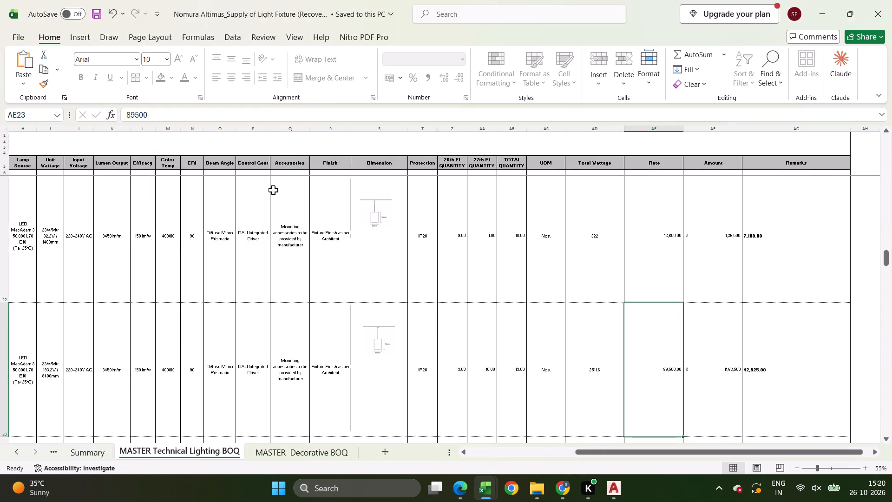
# Review the suspended linear workstation lights from PC1c up to PC1, and check the rate and amount of the 4250 mm type.
pyautogui.moveTo(374, 368); pyautogui.dragTo(46, 413, button='middle')
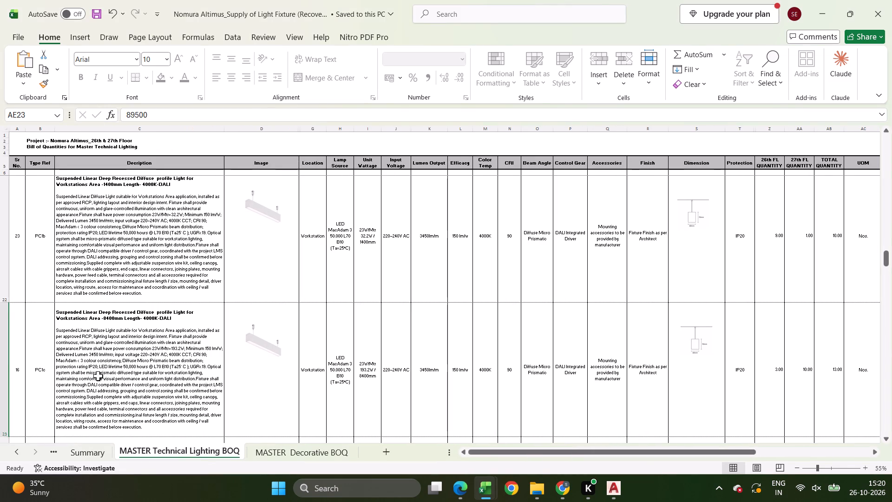
pyautogui.scroll(11, 98, 376)
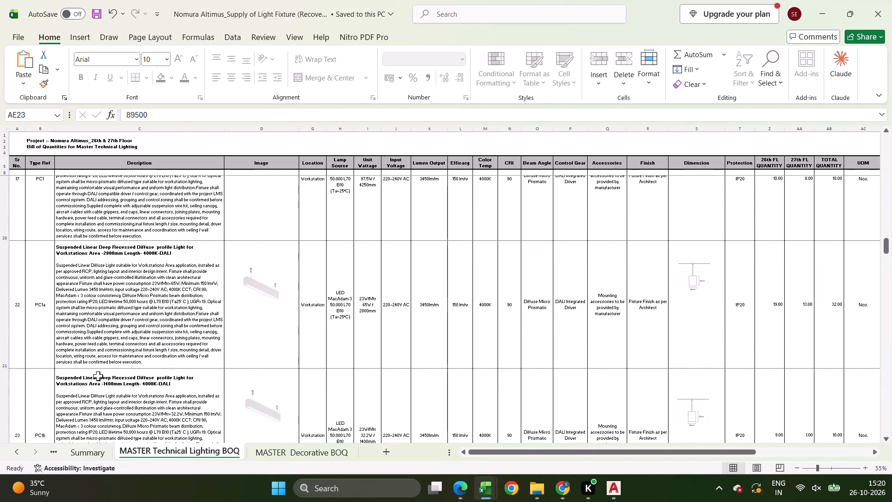
pyautogui.scroll(3, 98, 376)
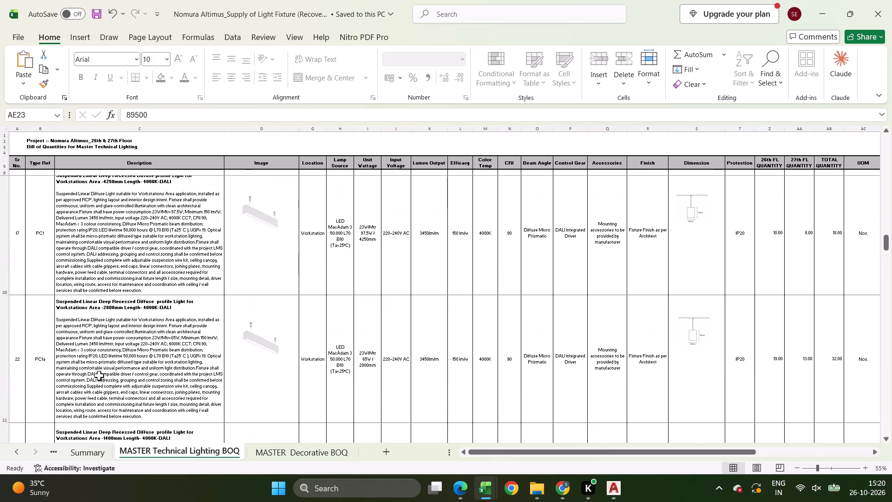
pyautogui.scroll(1, 274, 324)
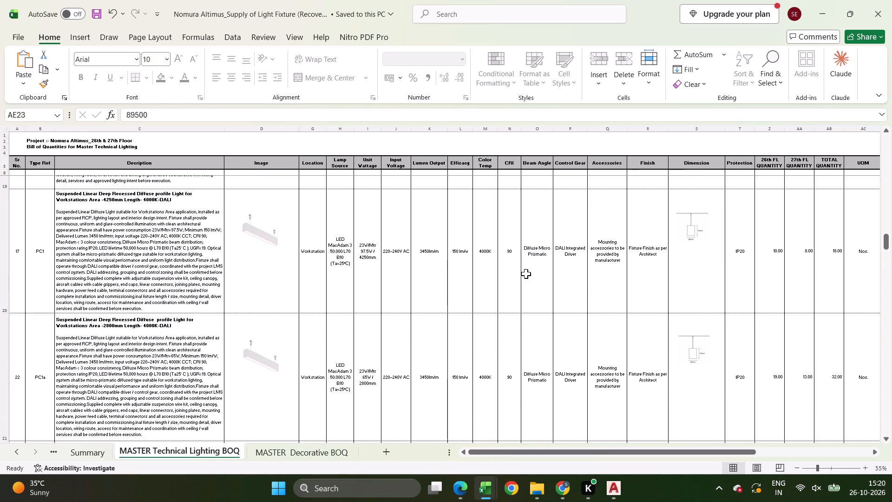
pyautogui.click(531, 274)
pyautogui.press('Right')
pyautogui.press('Right')
pyautogui.press('Right')
pyautogui.press('Right')
pyautogui.press('Right')
pyautogui.press('Right')
pyautogui.press('Right')
pyautogui.press('Right')
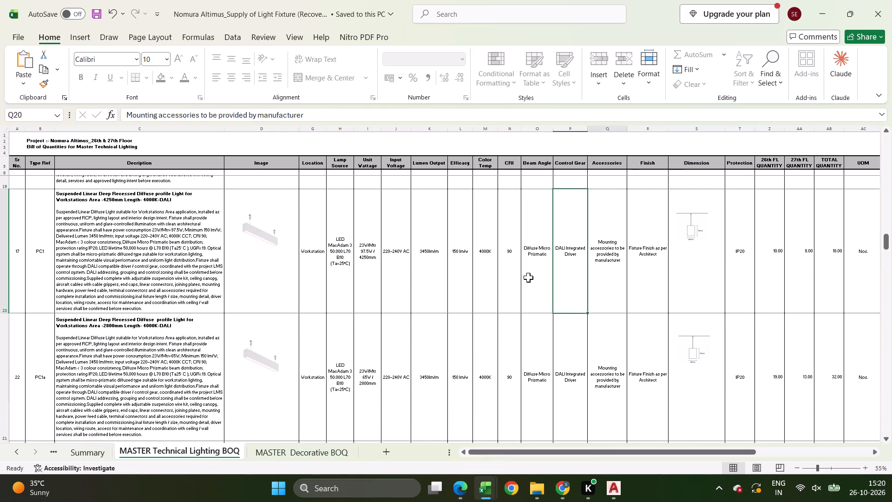
pyautogui.press('Right')
pyautogui.press('Right')
pyautogui.press('Right')
pyautogui.press('Right')
pyautogui.press('Left')
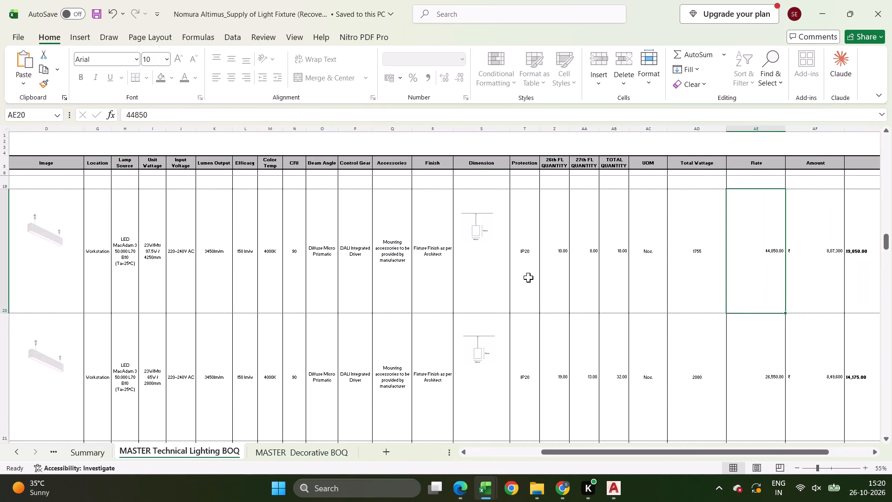
pyautogui.press('Right')
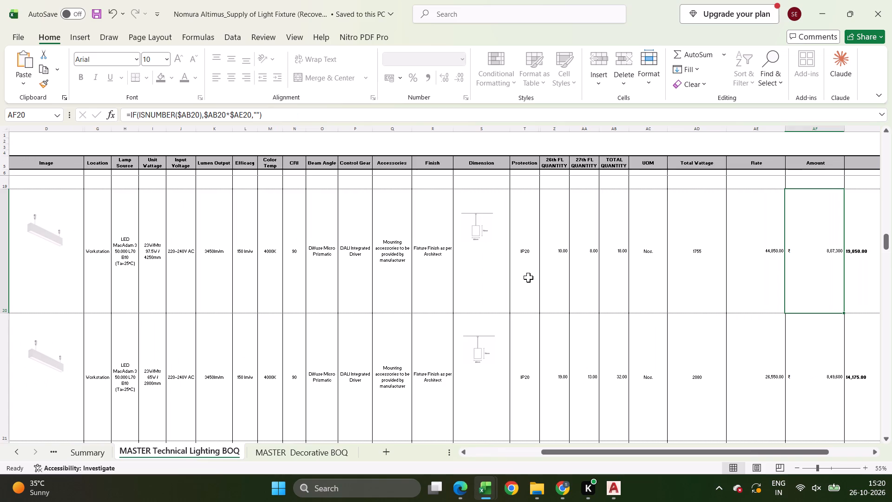
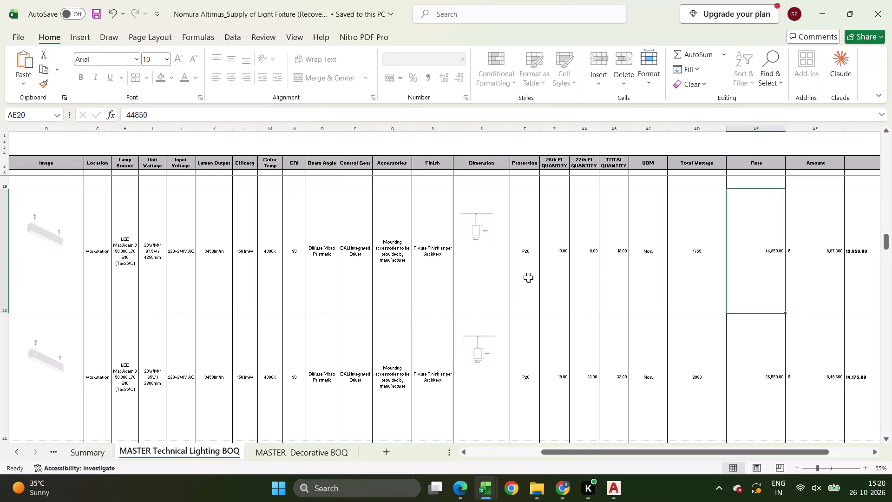
# Check the rates of the suspended linear workstation lights, from the 4250 mm type down to the 5500 mm type and back to the 1400 mm type.
pyautogui.press('Down')
pyautogui.press('Down')
pyautogui.press('Down')
pyautogui.press('Down')
pyautogui.press('Down')
pyautogui.press('Down')
pyautogui.press('Down')
pyautogui.press('Down')
pyautogui.press('Down')
pyautogui.press('Down')
pyautogui.press('Down')
pyautogui.press('Down')
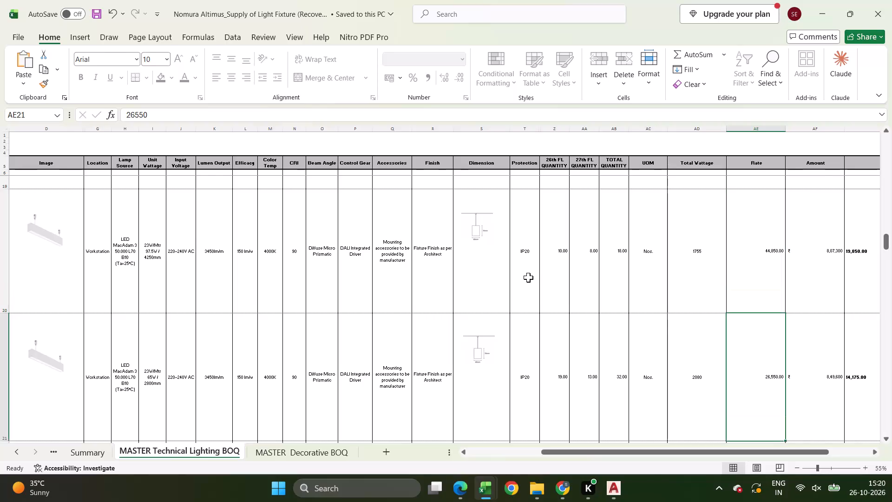
pyautogui.press('Up')
pyautogui.press('Up')
pyautogui.press('Up')
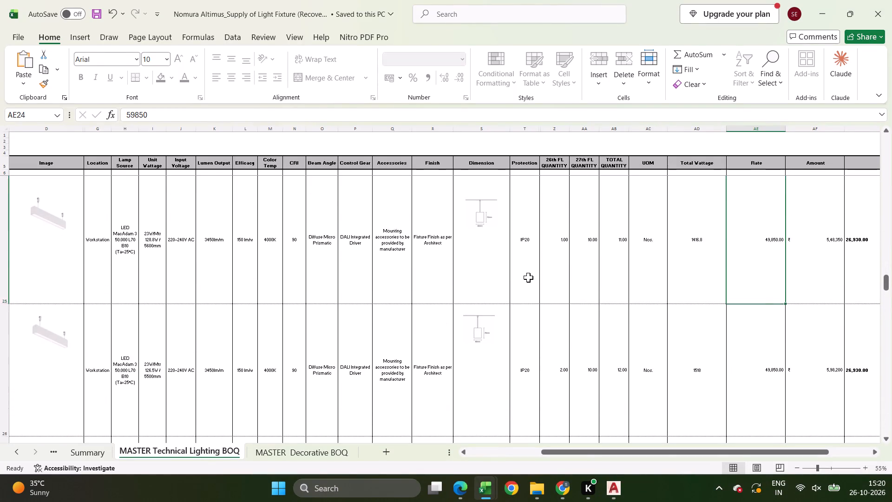
pyautogui.press('Up')
pyautogui.press('Up')
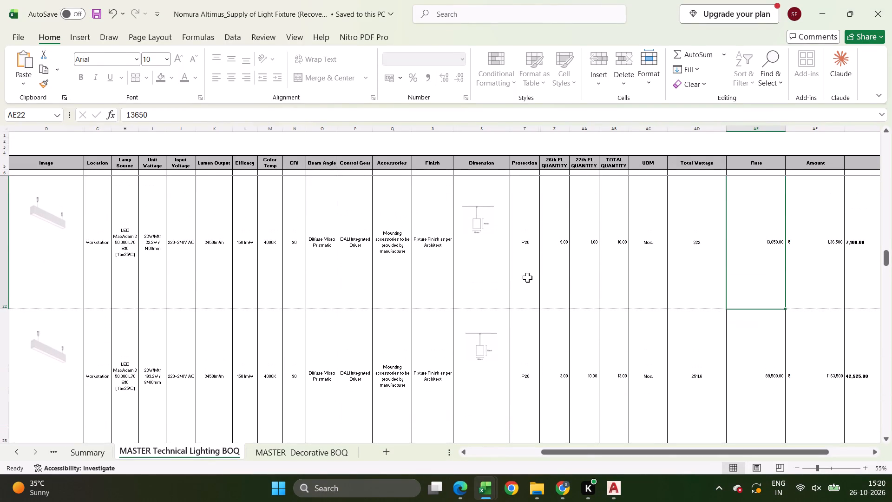
# Review the rates and amounts of the remaining workstation lights, the meeting room ring light and the cabin lights.
pyautogui.scroll(-4, 498, 289)
pyautogui.scroll(-11, 626, 315)
pyautogui.scroll(1, 636, 317)
pyautogui.scroll(-8, 636, 317)
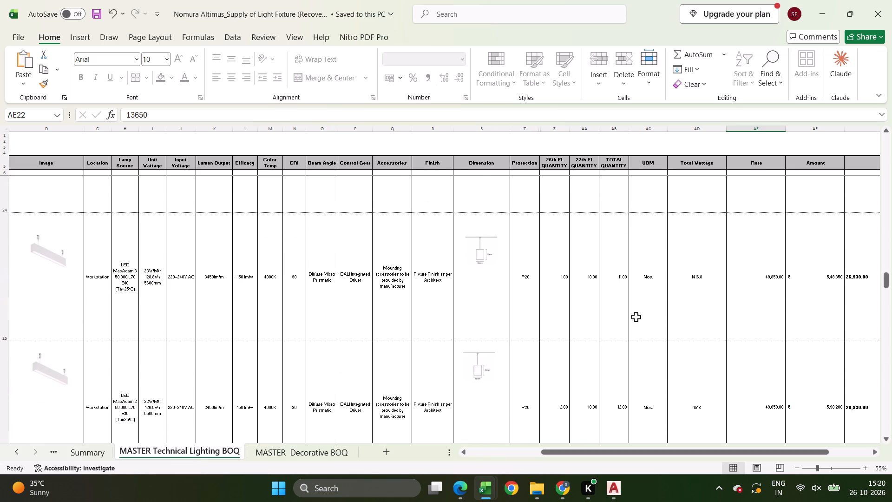
pyautogui.scroll(-20, 636, 317)
pyautogui.scroll(-9, 636, 317)
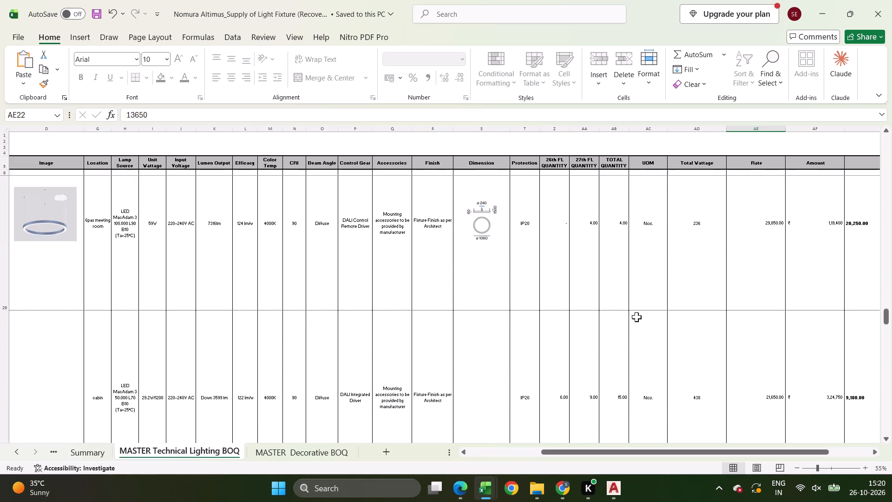
pyautogui.scroll(-15, 636, 317)
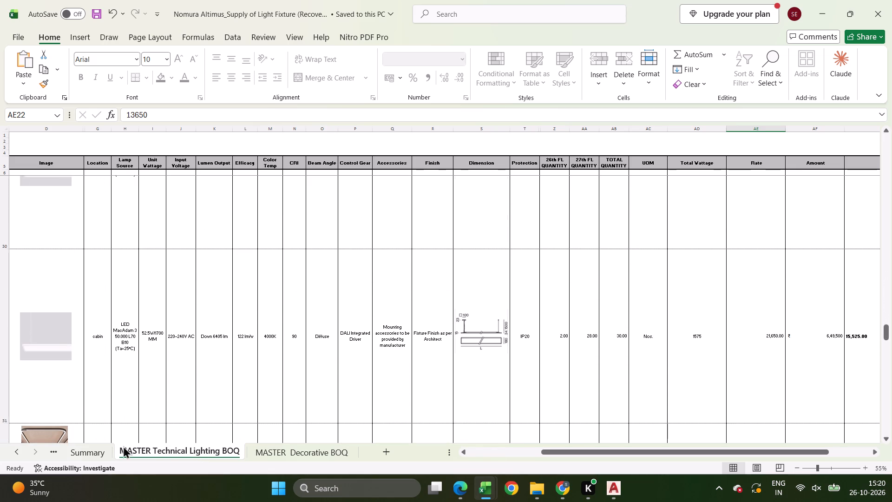
# Open the Lighting Preamble sheet and read the vendor requirements from the title through the numbered clauses to clause 15.
pyautogui.click(54, 449)
pyautogui.click(52, 449)
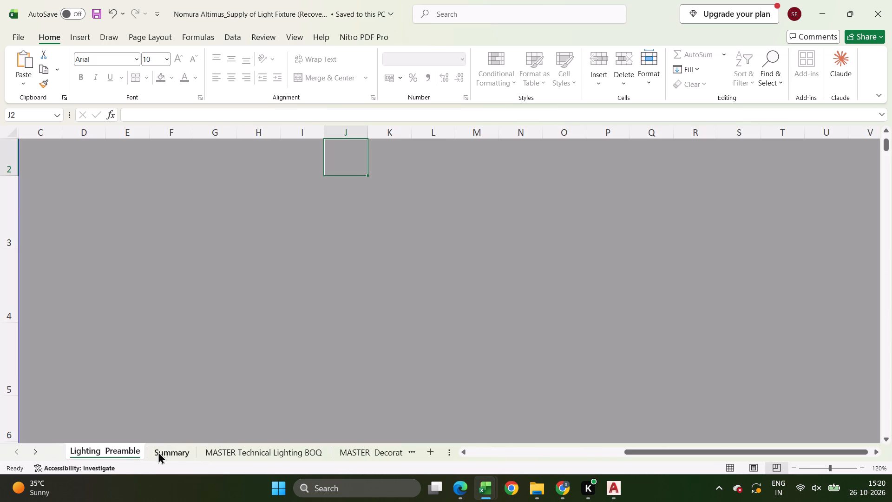
pyautogui.scroll(1, 188, 380)
pyautogui.moveTo(188, 379); pyautogui.dragTo(200, 222, button='middle')
pyautogui.moveTo(288, 233); pyautogui.dragTo(0, 281, button='middle')
pyautogui.scroll(-2, 328, 323)
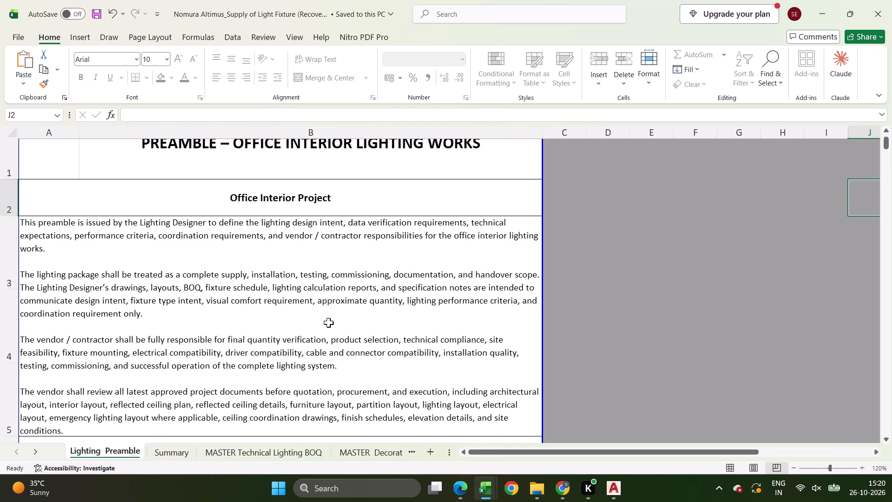
pyautogui.scroll(-20, 328, 323)
pyautogui.scroll(-5, 328, 323)
pyautogui.scroll(-3, 302, 377)
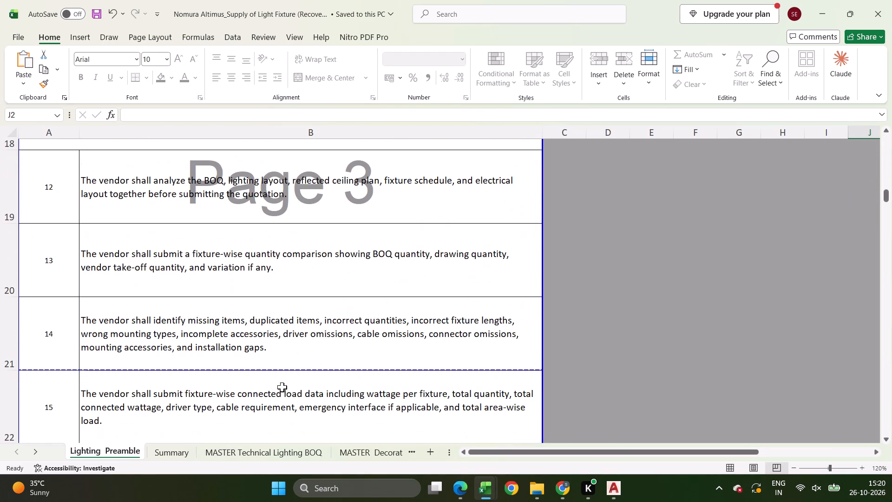
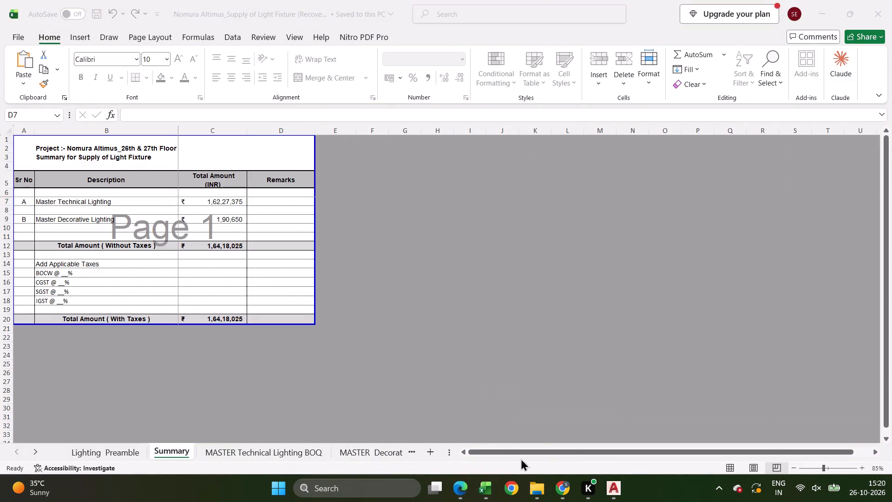
pyautogui.click(529, 482)
pyautogui.click(477, 428)
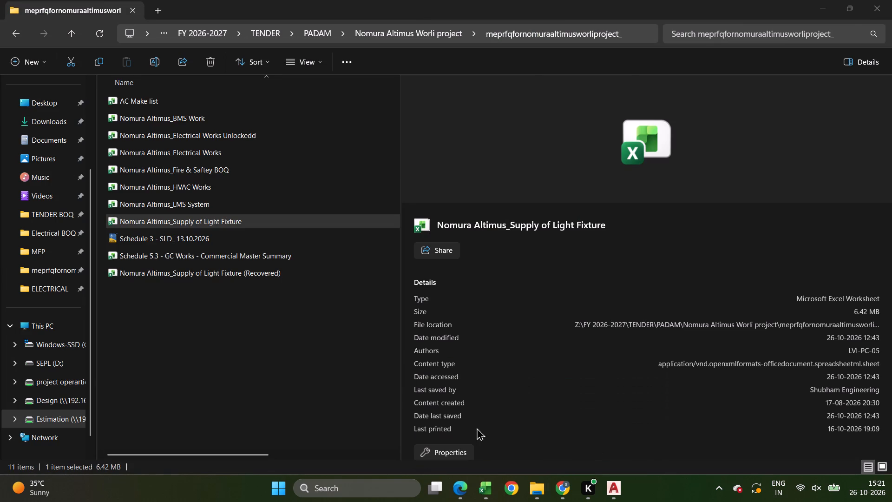
pyautogui.doubleClick(218, 133)
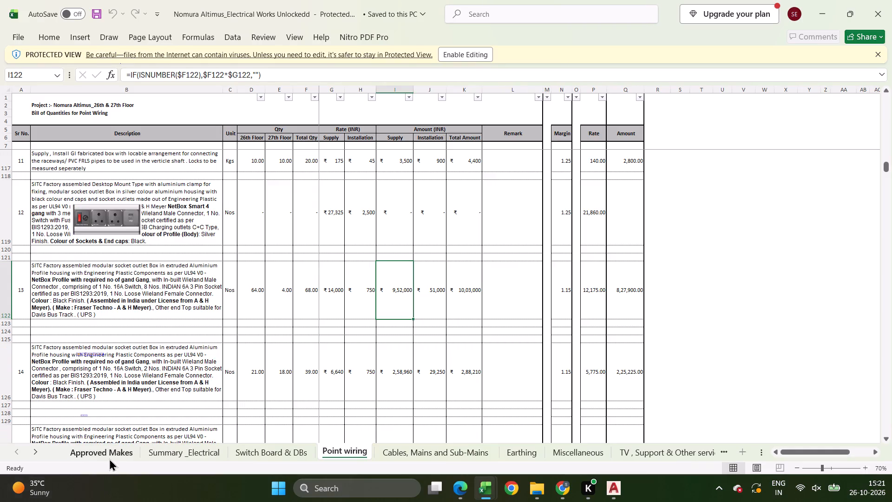
# Open the Approved Makes sheet and find the Luminaries entry, selecting its item and make details.
pyautogui.click(109, 458)
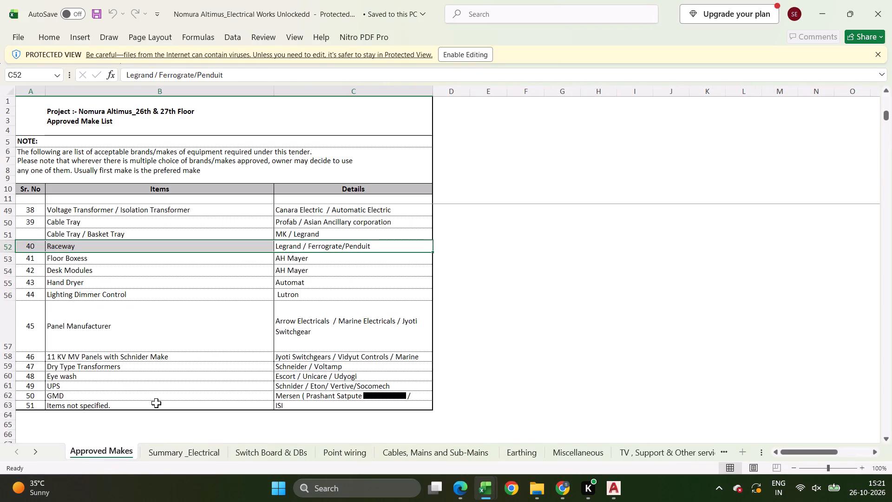
pyautogui.scroll(3, 156, 403)
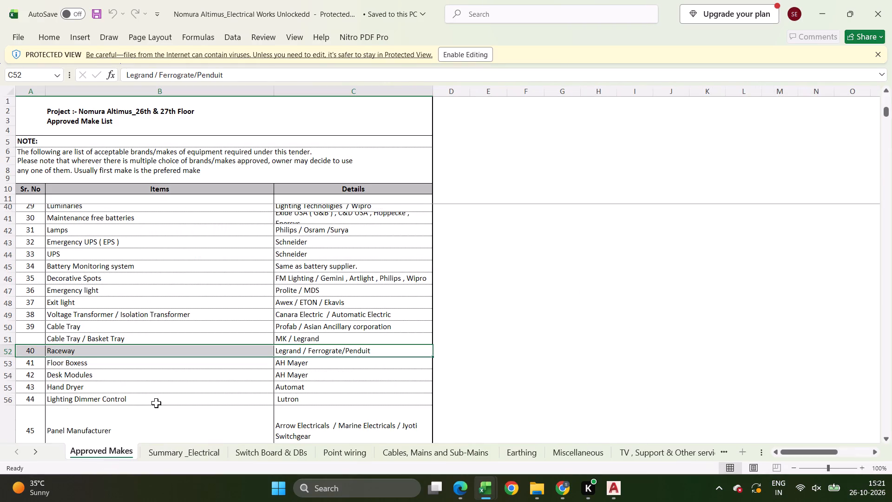
pyautogui.scroll(3, 156, 403)
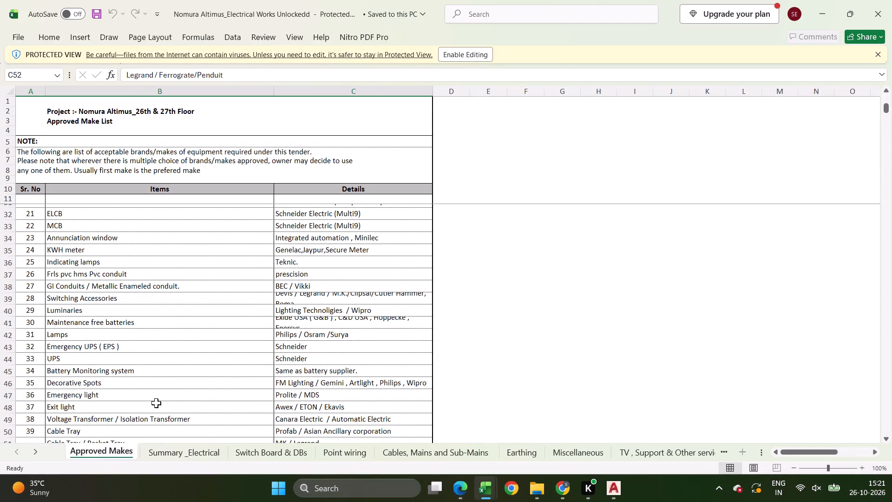
pyautogui.moveTo(317, 311); pyautogui.dragTo(124, 310)
# Review the approved make list for the other electrical and lighting items, down to the last entry and back up to Contactors.
pyautogui.scroll(-6, 124, 310)
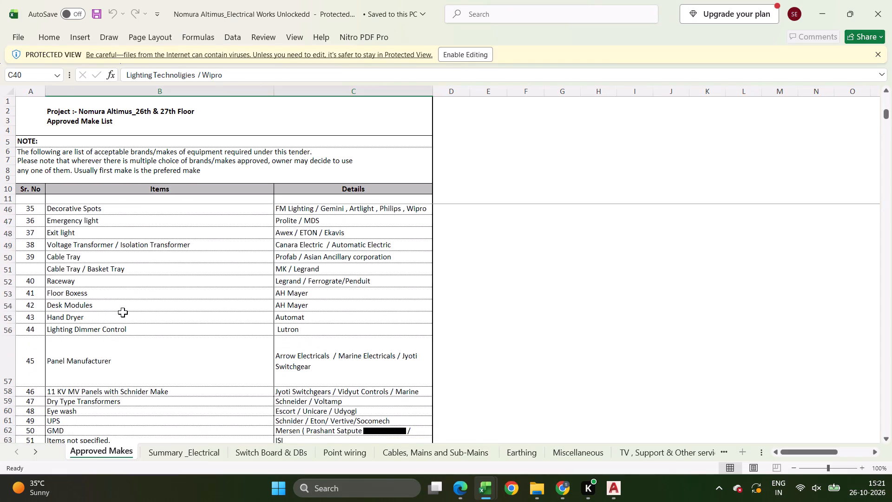
pyautogui.scroll(-1, 123, 312)
pyautogui.scroll(20, 123, 312)
pyautogui.scroll(2, 123, 312)
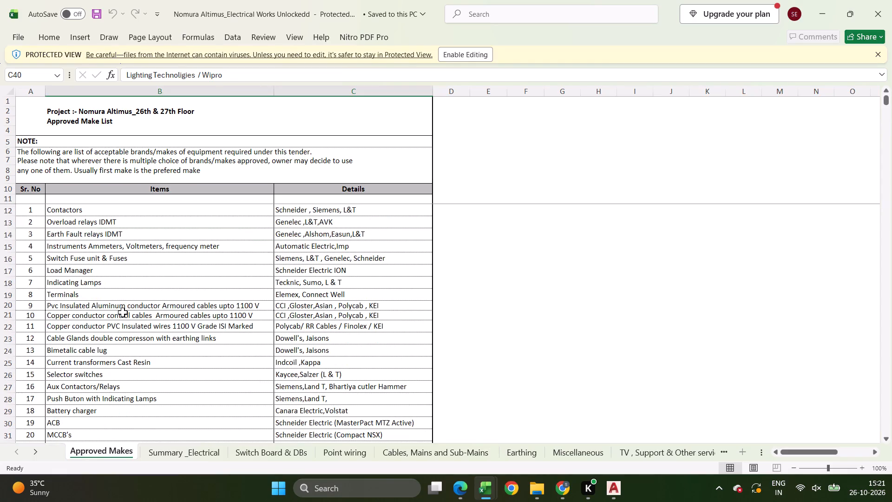
pyautogui.scroll(-5, 123, 312)
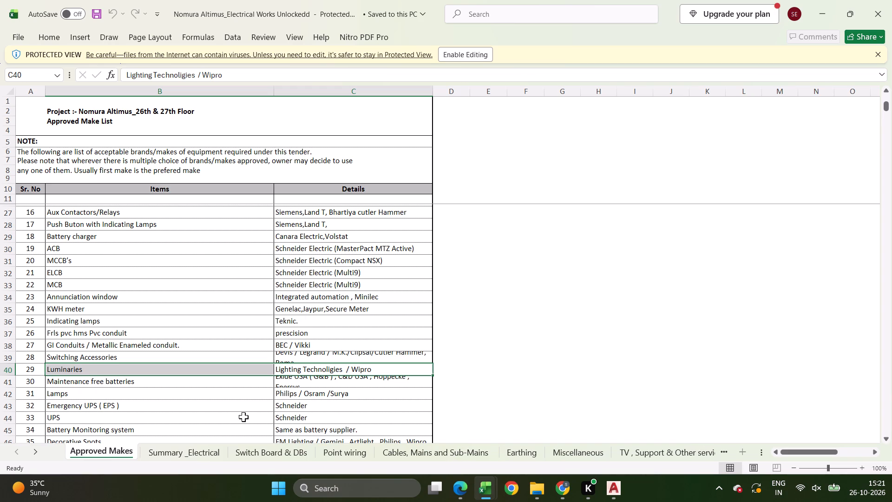
pyautogui.scroll(-4, 243, 417)
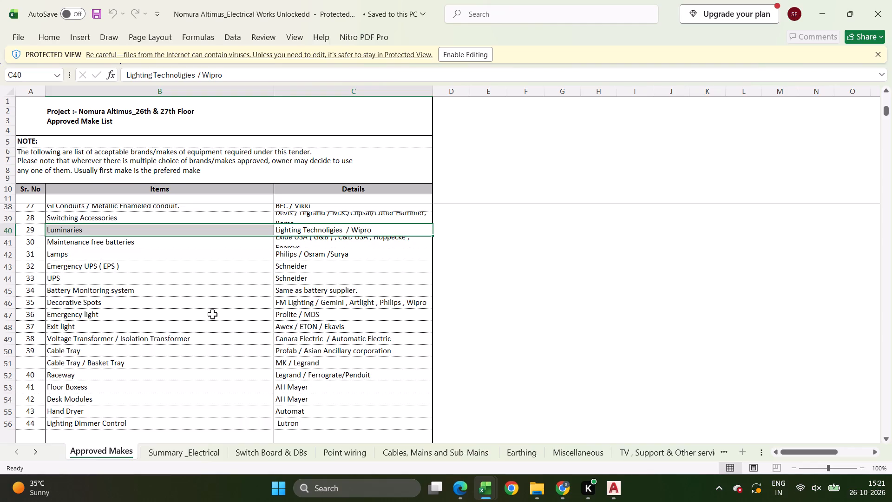
pyautogui.scroll(-3, 213, 313)
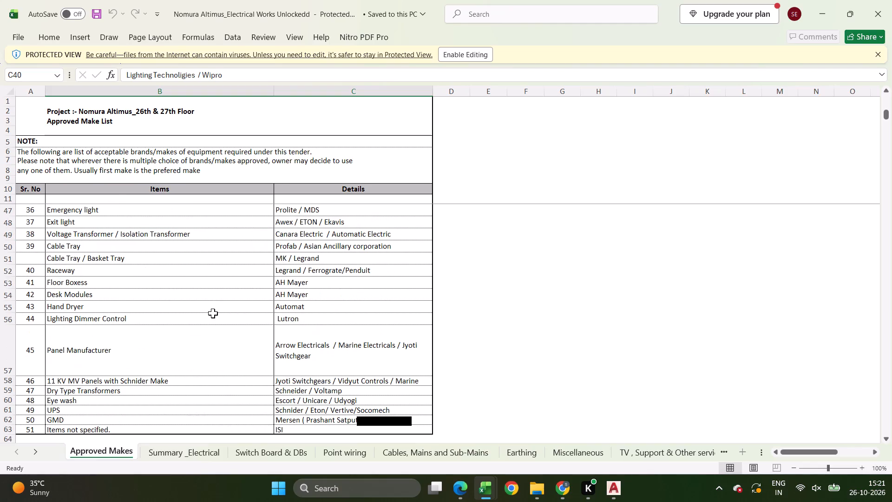
pyautogui.scroll(-3, 213, 313)
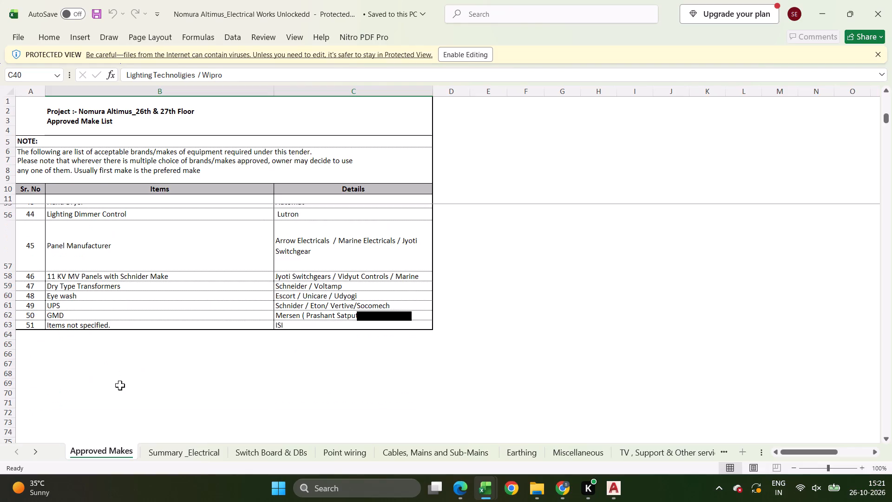
pyautogui.scroll(3, 121, 385)
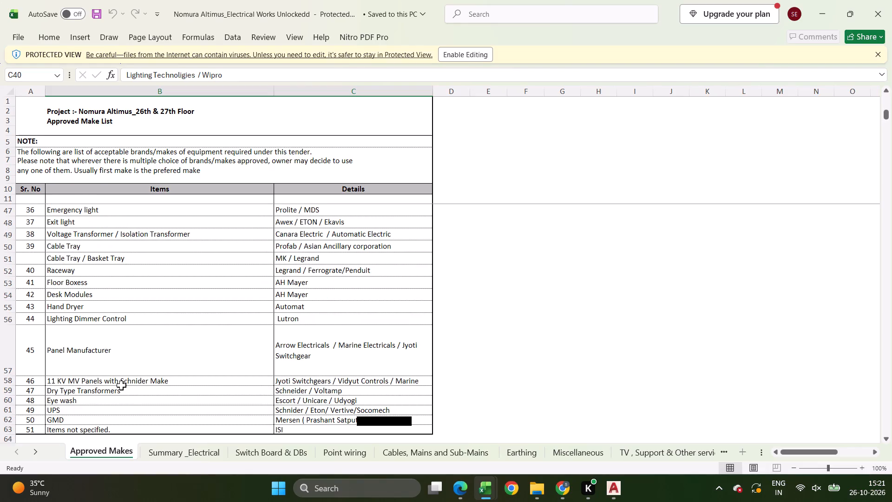
pyautogui.scroll(3, 121, 385)
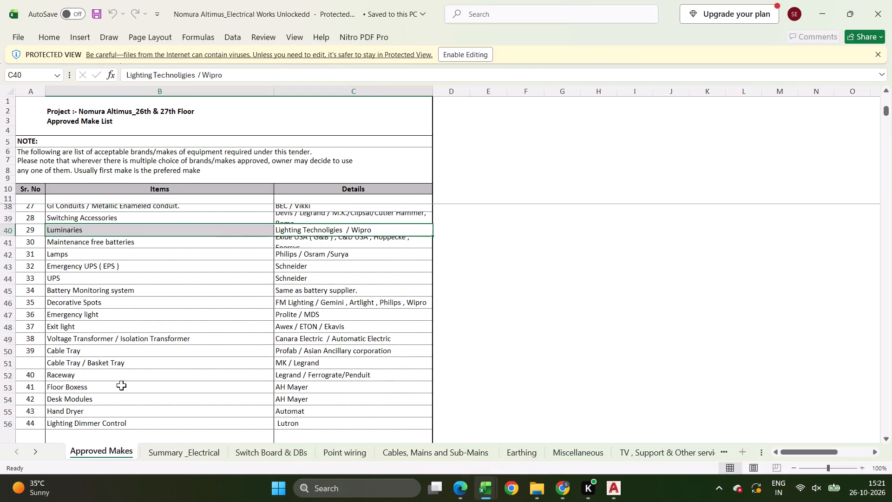
pyautogui.scroll(7, 121, 385)
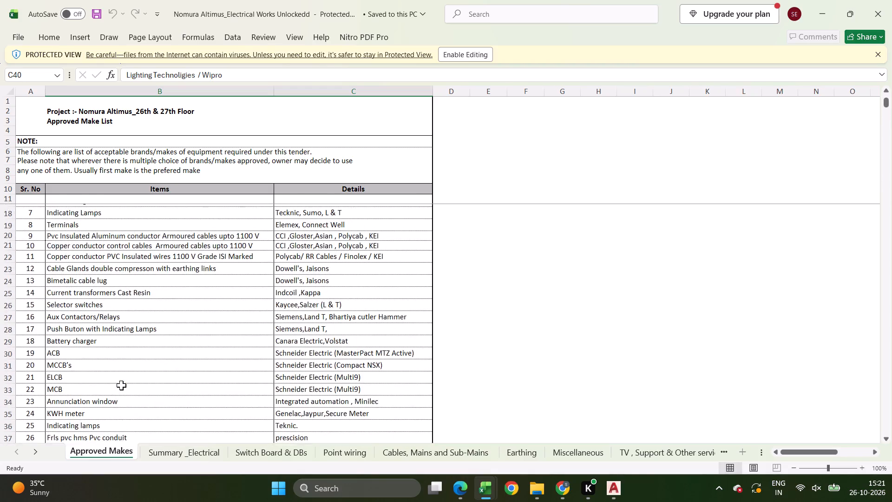
pyautogui.scroll(1, 121, 385)
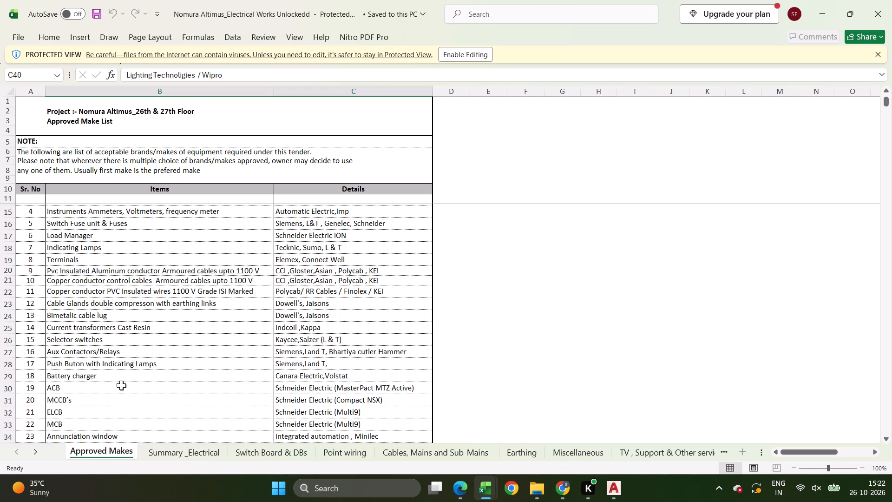
pyautogui.scroll(5, 121, 385)
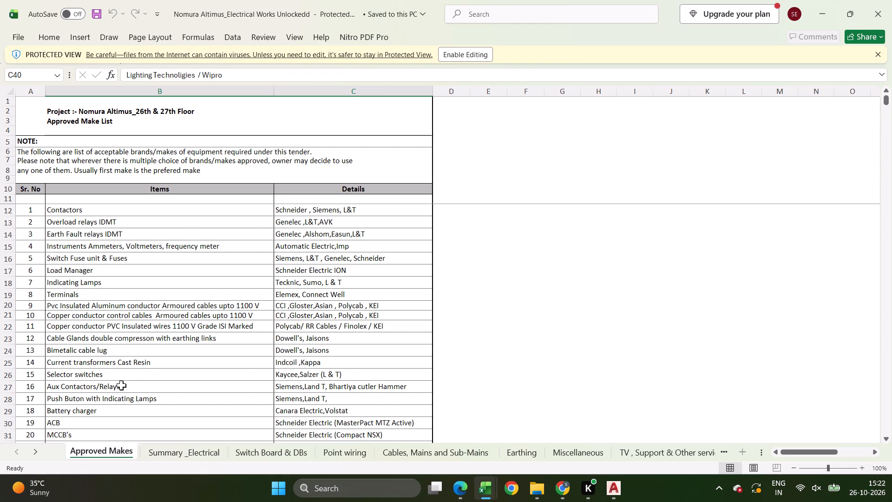
# Check the approved make list down to its last entry, then close the Nomura Altimus_Electrical Works Unlockedd workbook.
pyautogui.scroll(-6, 121, 385)
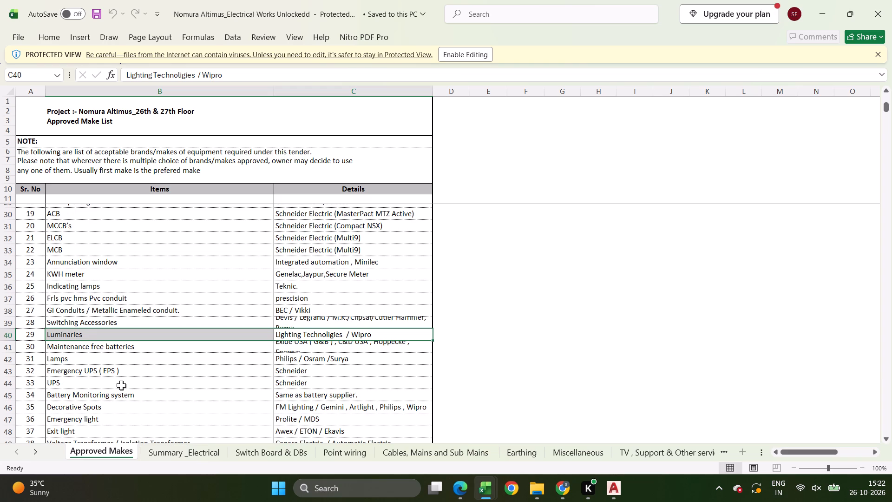
pyautogui.scroll(-3, 121, 385)
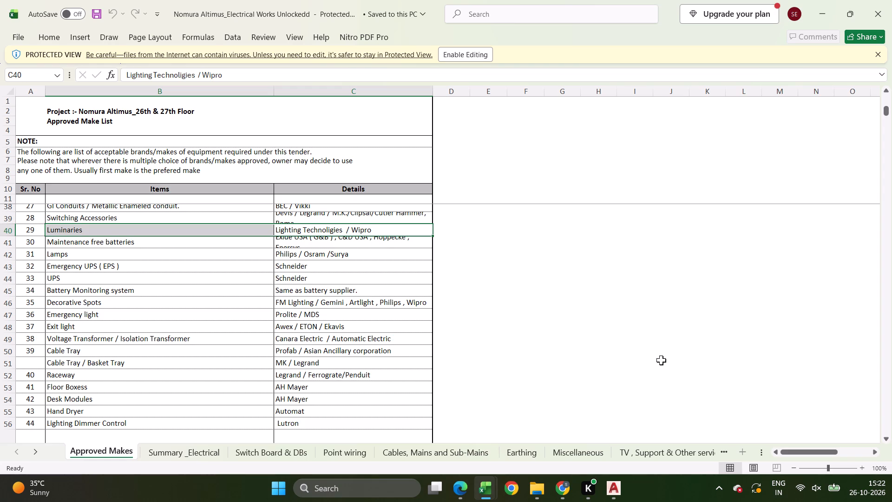
pyautogui.click(891, 0)
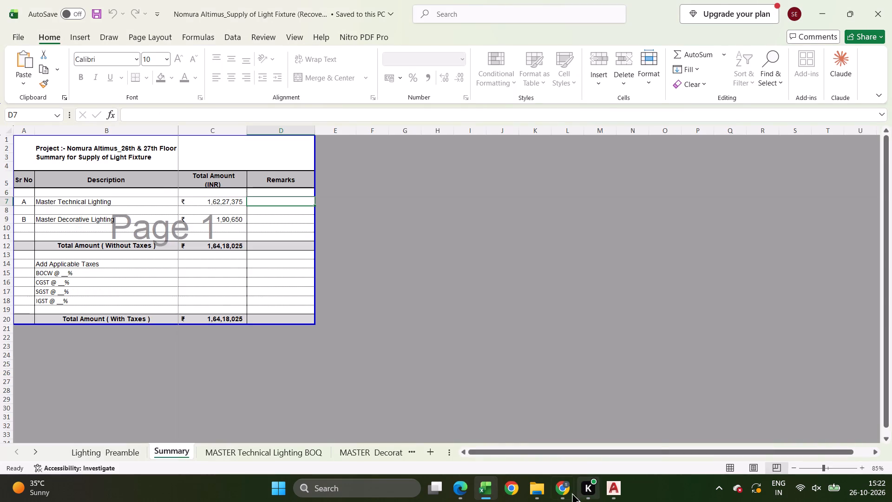
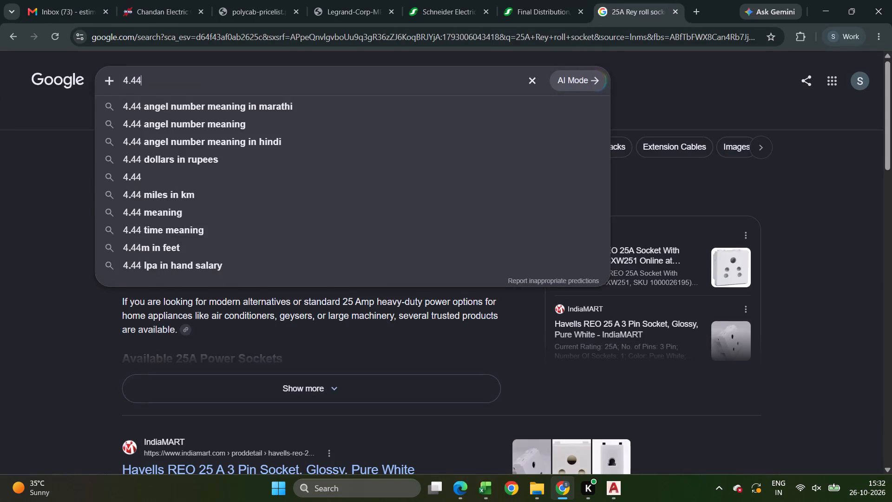
# In Chrome, search Google for the conversion "4.44 usd to inr", and close the search tab after reading the rate.
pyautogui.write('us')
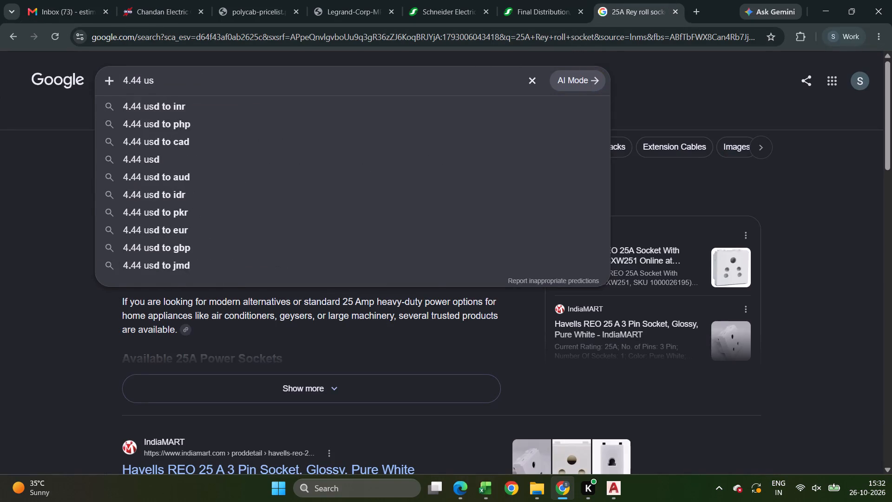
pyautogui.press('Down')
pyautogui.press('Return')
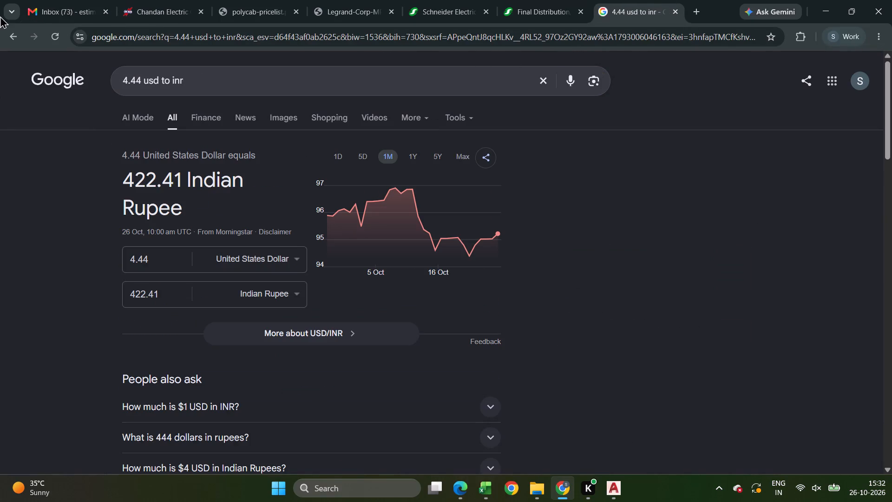
pyautogui.click(678, 15)
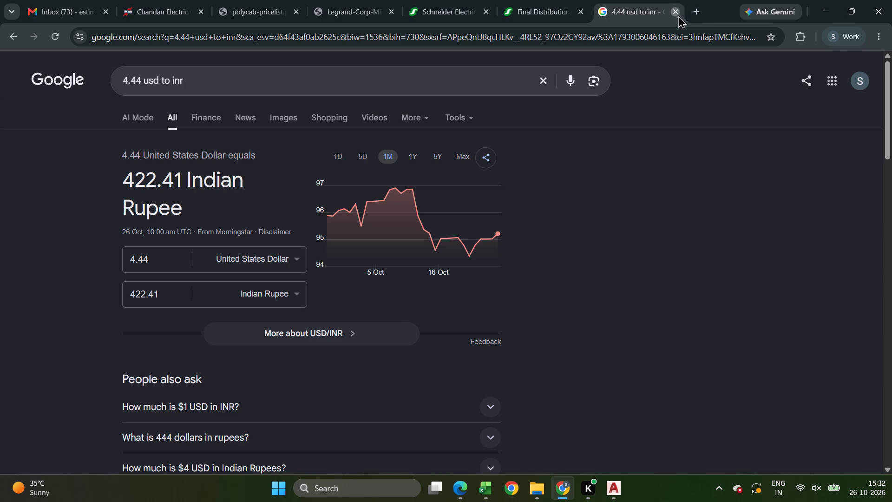
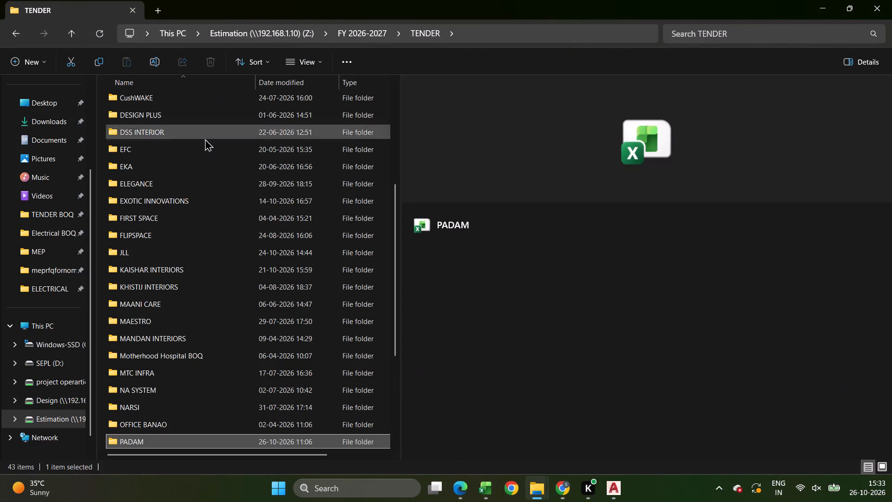
# Open the 06 P3.000_WALL FINISHES PLAN PDF from the MEP folder of the COLLIERS Robertet India tender.
pyautogui.click(180, 220)
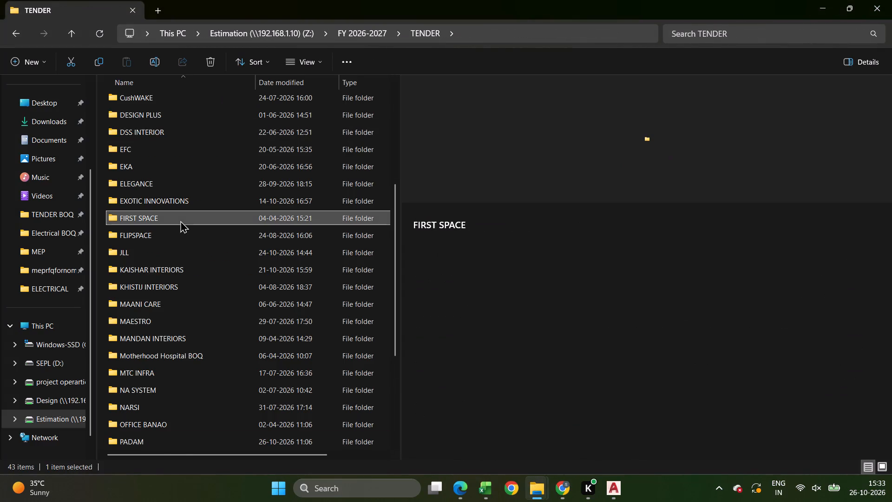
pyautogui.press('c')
pyautogui.press('Down')
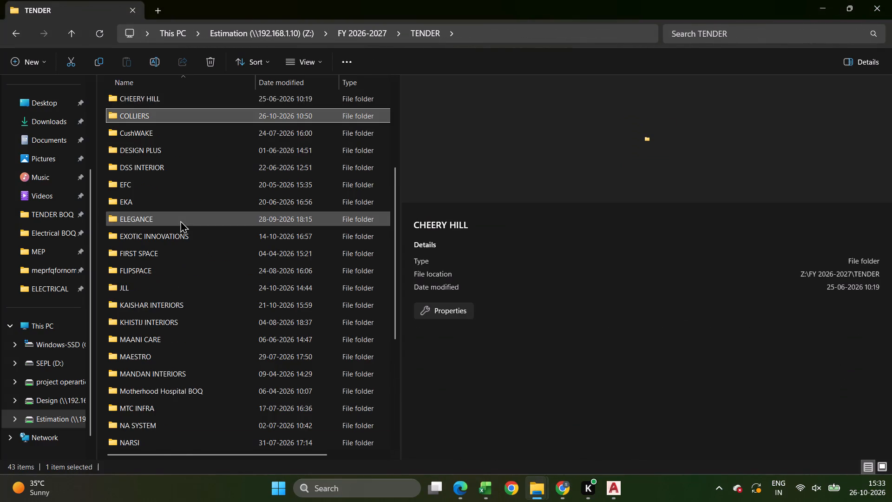
pyautogui.press('Return')
pyautogui.press('Down')
pyautogui.press('Return')
pyautogui.press('Down')
pyautogui.press('Up')
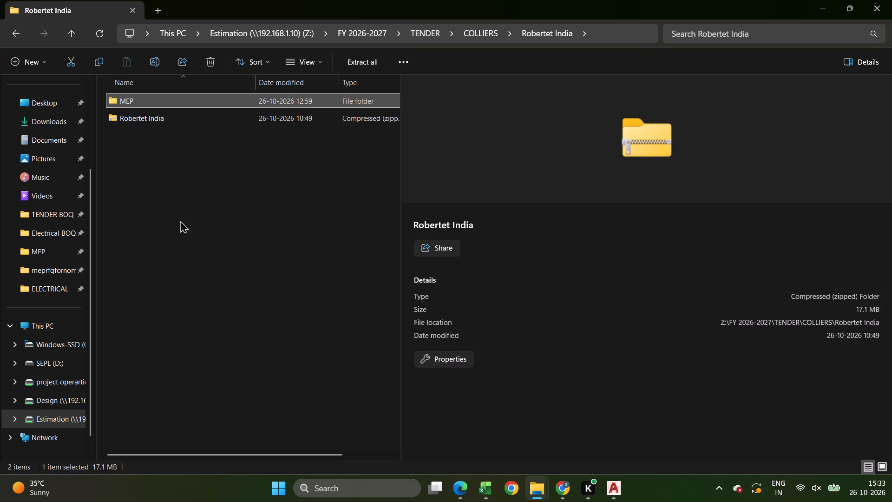
pyautogui.press('Return')
pyautogui.press('Down')
pyautogui.press('Down')
pyautogui.press('Return')
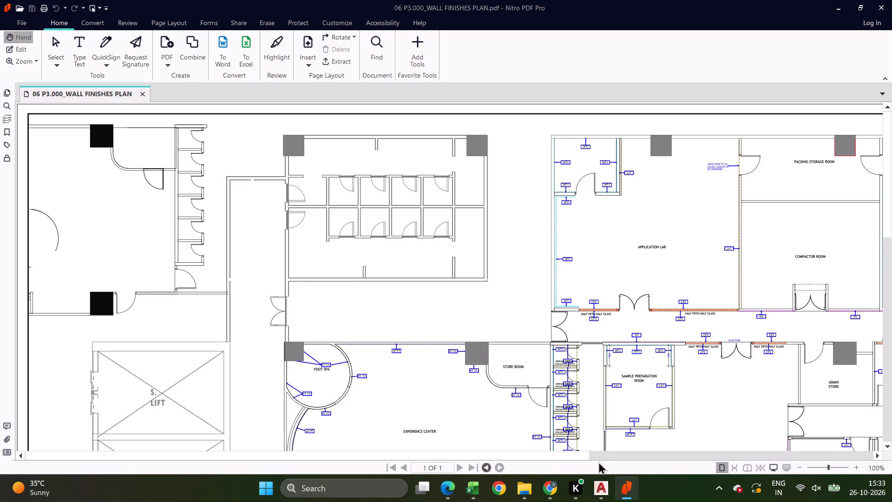
# Examine the wall finishes plan around the labs, meeting rooms, UPS/IT and managing director rooms, and the title block's client details.
pyautogui.moveTo(579, 457); pyautogui.dragTo(891, 483)
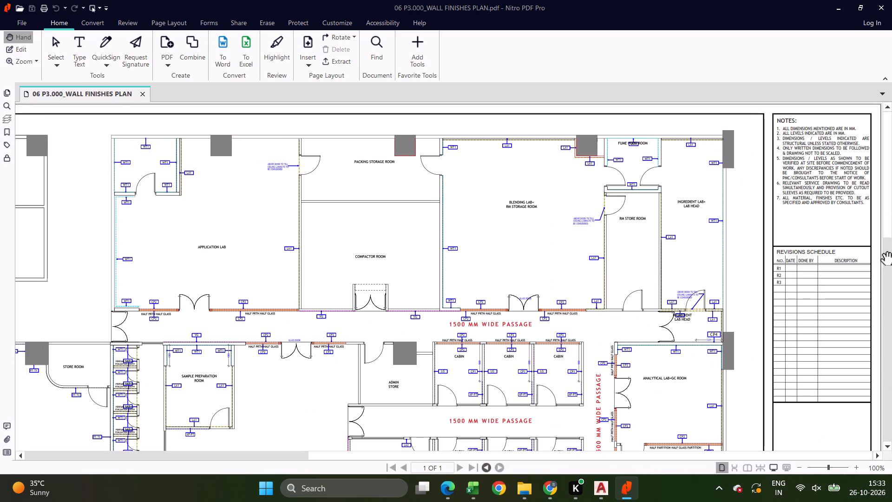
pyautogui.moveTo(891, 191); pyautogui.dragTo(891, 308)
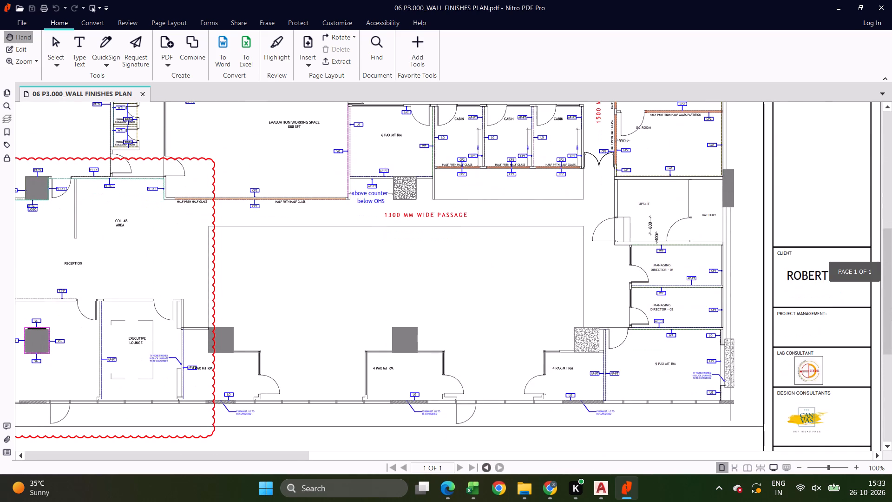
pyautogui.moveTo(891, 308); pyautogui.dragTo(891, 317)
pyautogui.scroll(1, 802, 361)
pyautogui.scroll(-1, 804, 374)
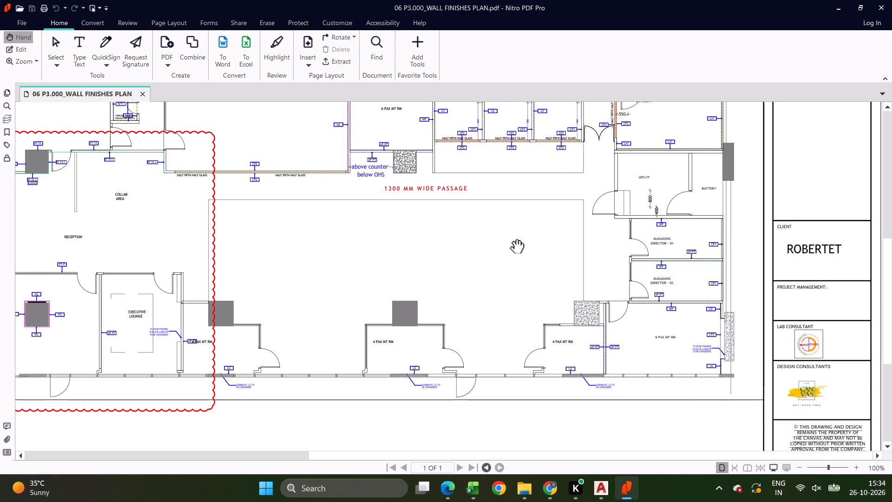
pyautogui.tripleClick(858, 469)
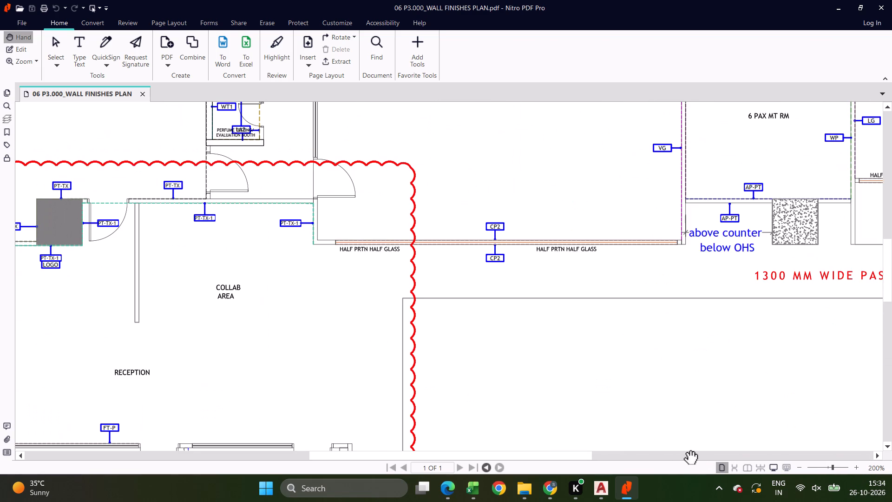
pyautogui.moveTo(460, 452); pyautogui.dragTo(838, 455)
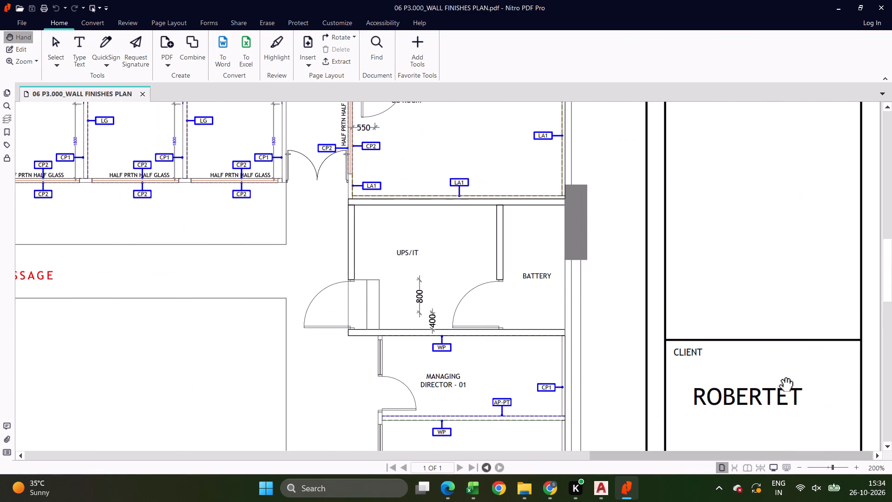
# Examine the wall finishes plan around the managing director and meeting rooms, and the title block's consultants, date, drawing title and number.
pyautogui.scroll(-8, 780, 377)
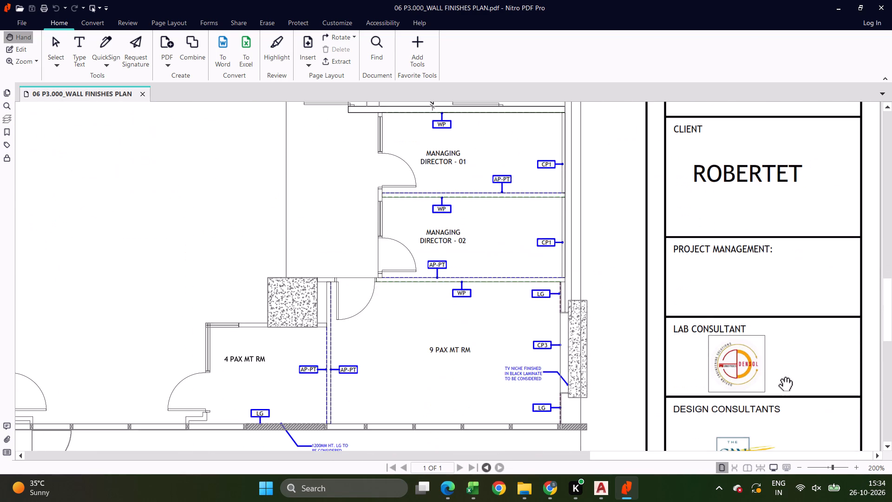
pyautogui.scroll(-17, 780, 377)
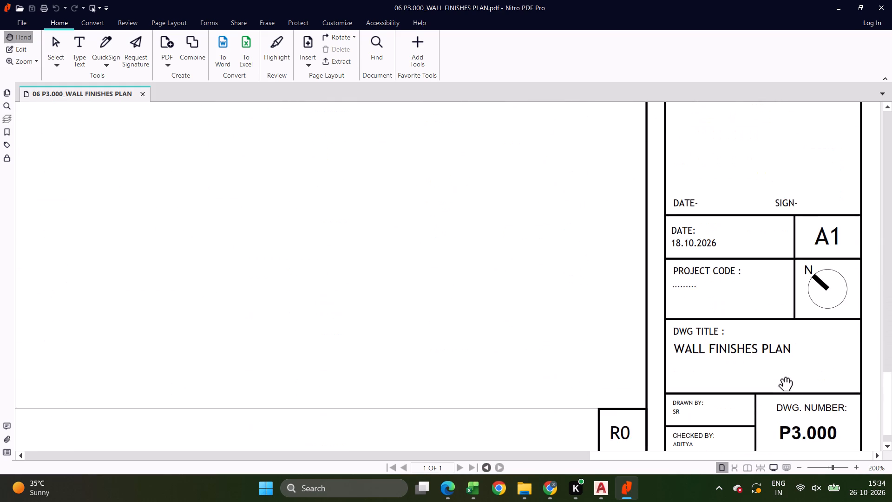
pyautogui.scroll(-4, 780, 377)
pyautogui.scroll(13, 780, 377)
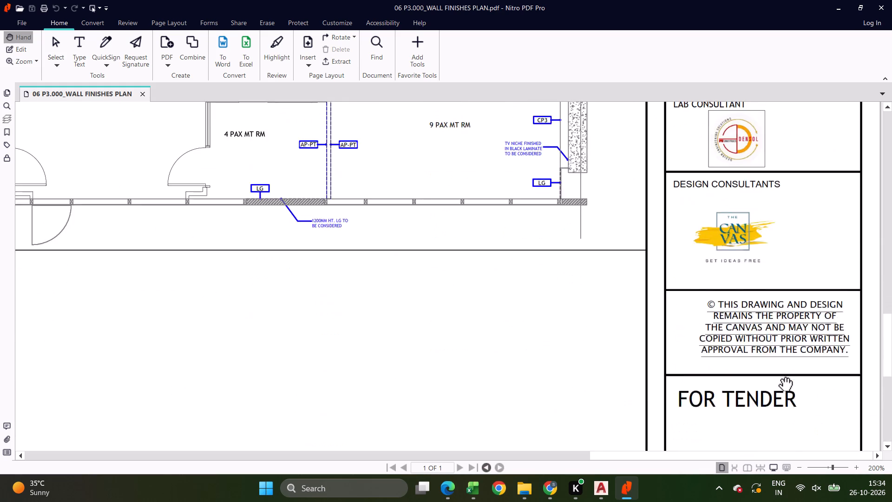
pyautogui.scroll(3, 780, 377)
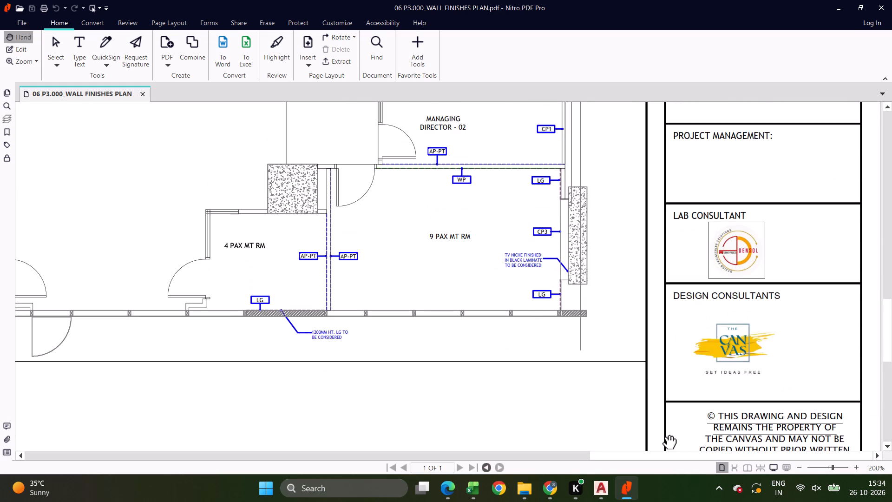
pyautogui.moveTo(609, 456); pyautogui.dragTo(705, 459)
pyautogui.scroll(3, 743, 333)
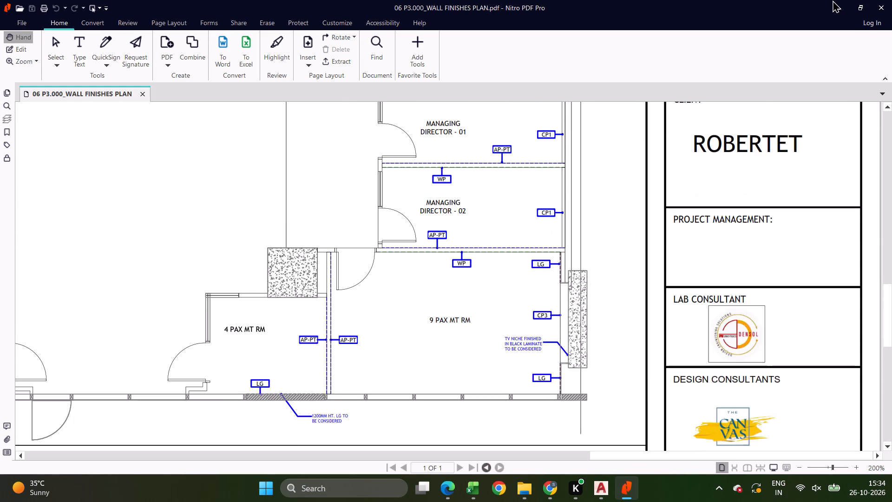
# Minimize the wall finishes plan and return to the Robertet India MEP folder in File Explorer.
pyautogui.click(834, 0)
pyautogui.click(837, 0)
pyautogui.click(839, 5)
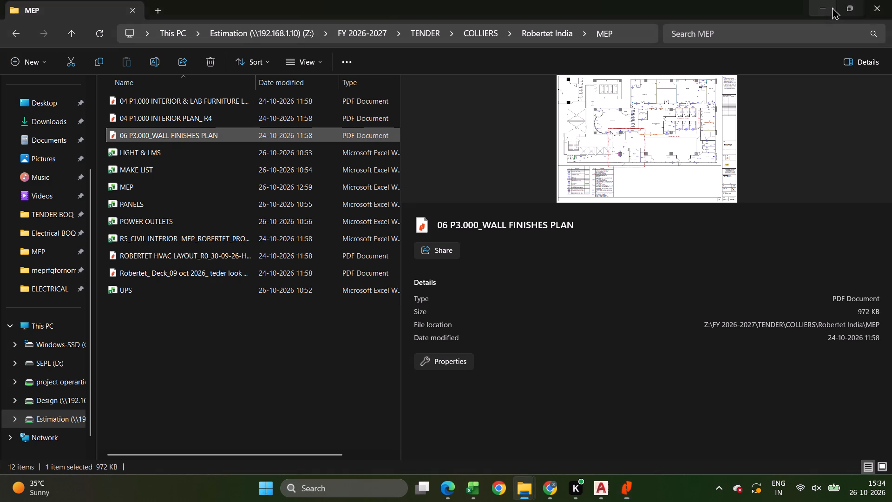